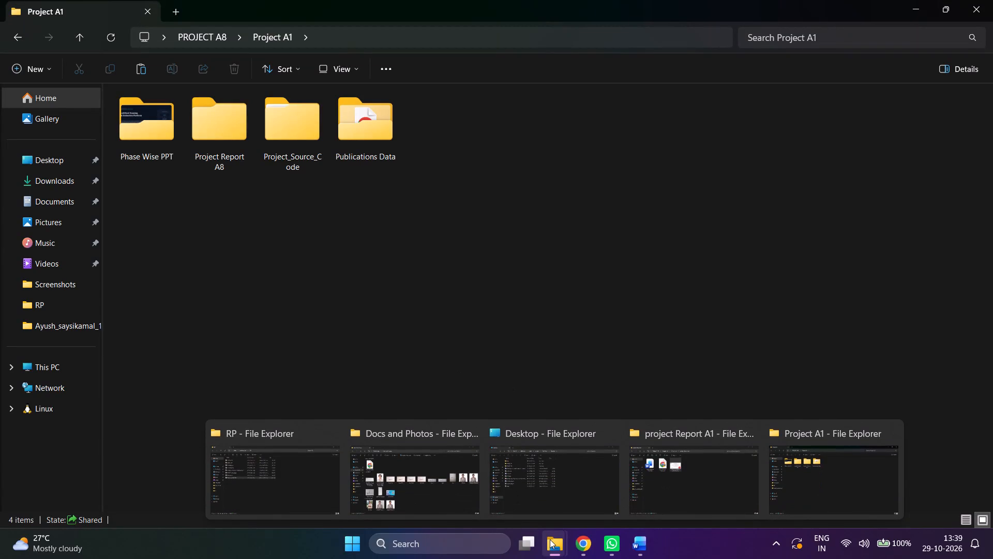
Close the Docs and Photos, RP, Desktop and project Report A1 folder windows, keeping only the Project A1 window open.
left_click(474, 427)
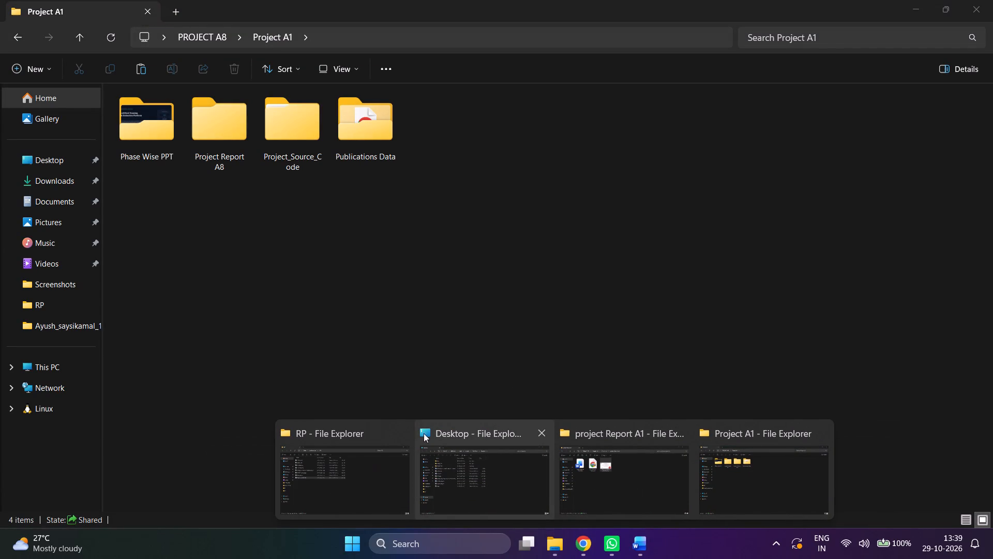
left_click(405, 433)
left_click(474, 428)
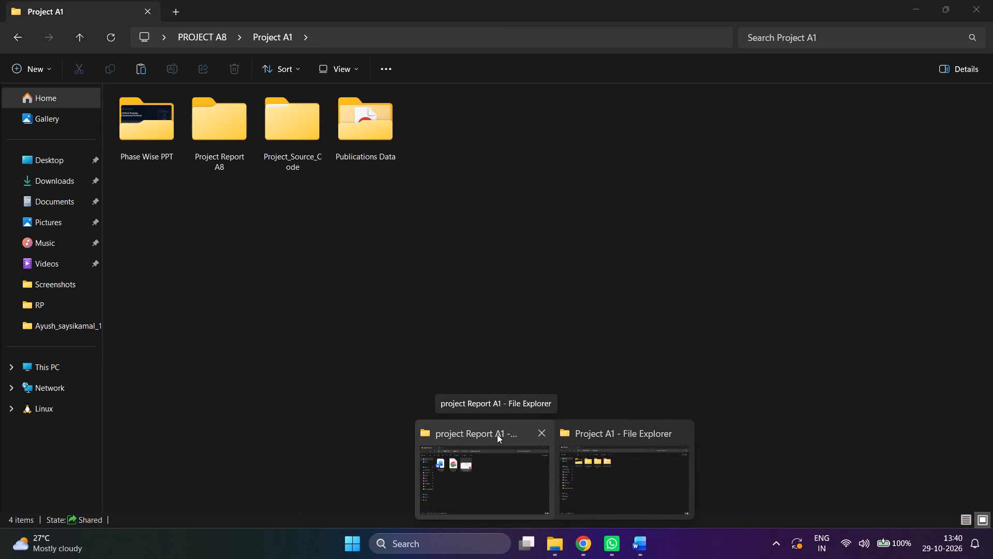
left_click(542, 435)
left_click(521, 499)
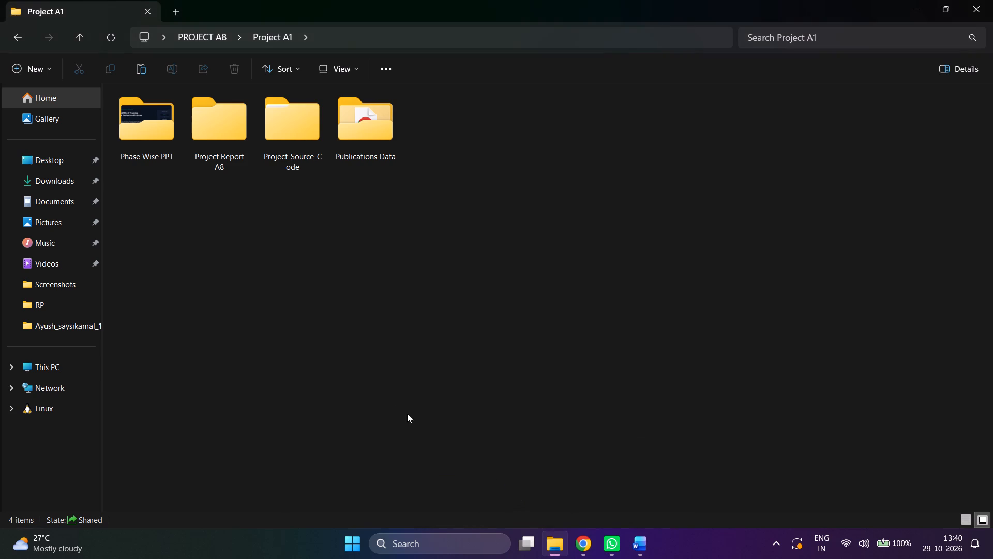
left_click(397, 407)
Switch to Chrome for the ChatGPT instructions on making the Word title box, and check the blank Document1 in Word.
left_click(590, 547)
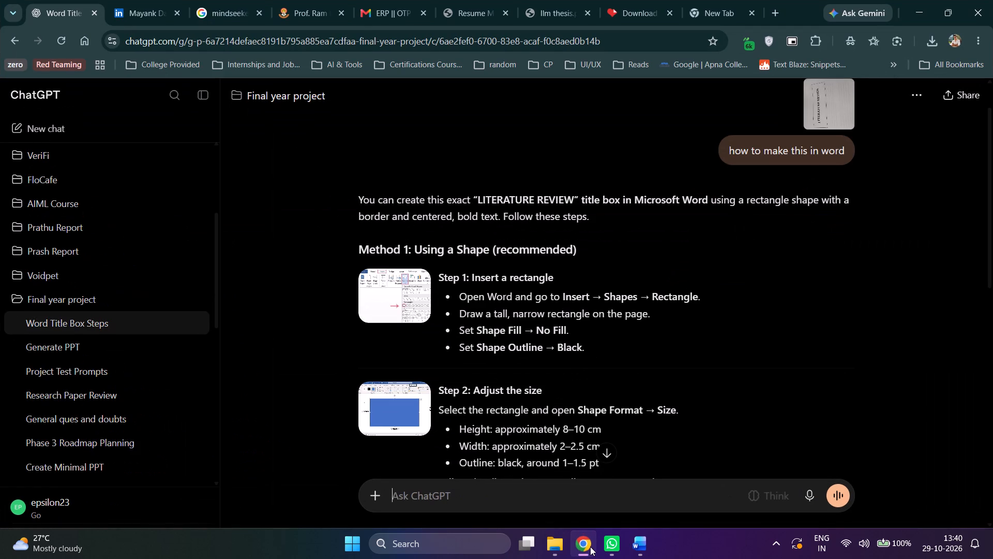
left_click(647, 553)
left_click(647, 552)
left_click(647, 552)
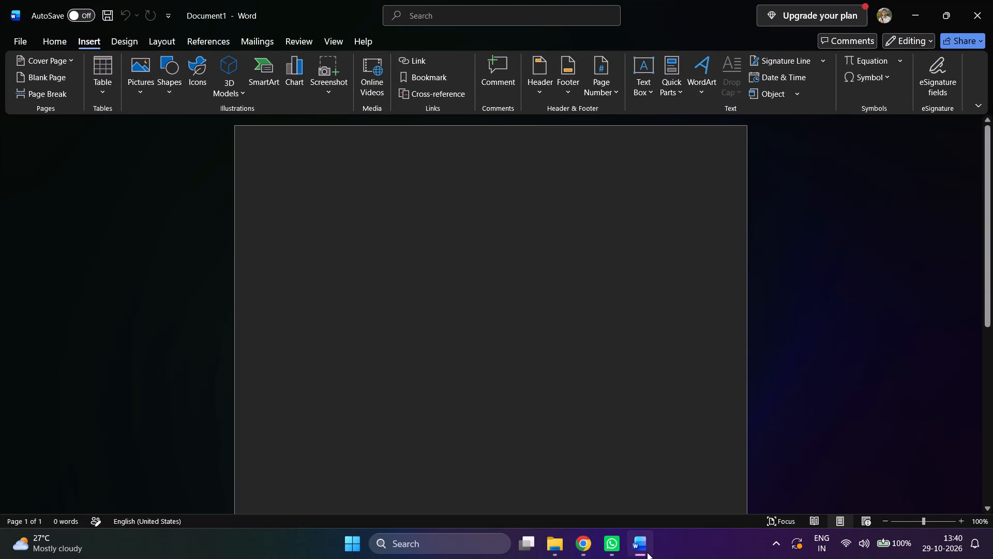
left_click(647, 552)
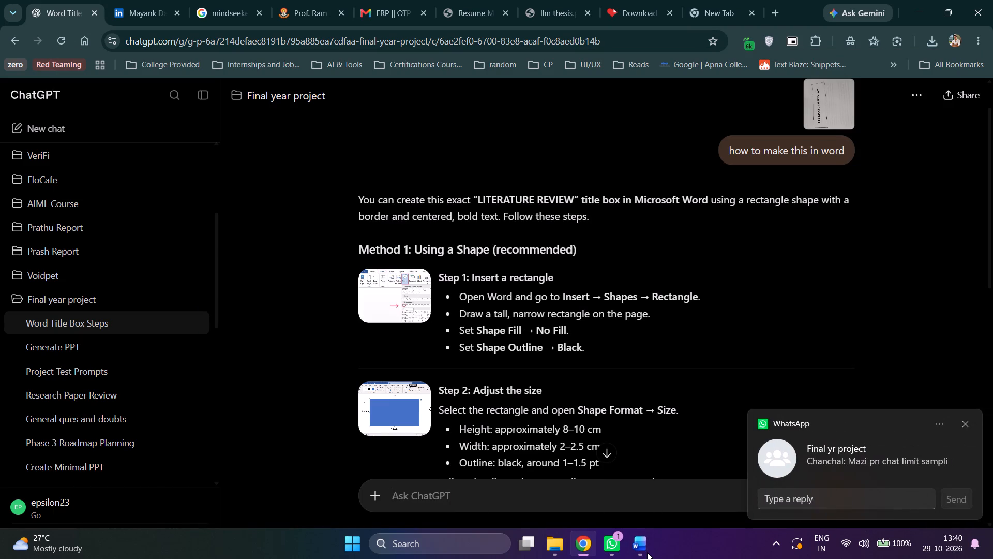
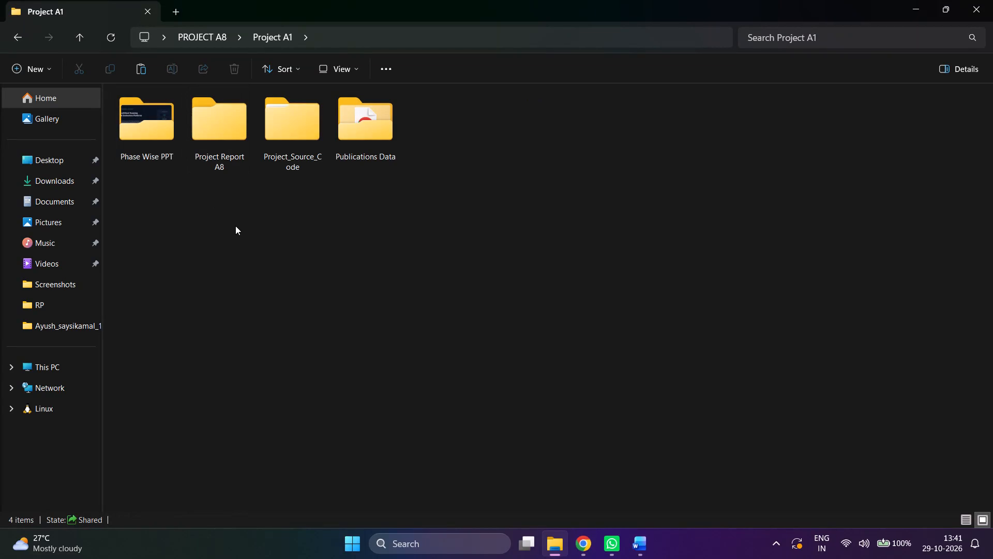
Check the contents of the Phase Wise PPT, Project_Source_Code and Project Report A8 folders inside Project A1.
double_click(155, 133)
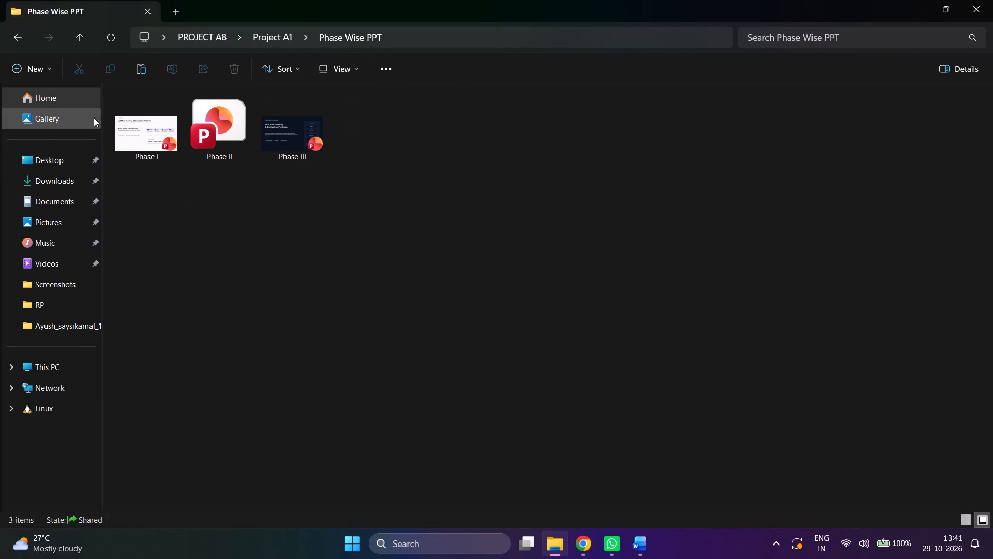
left_click(17, 36)
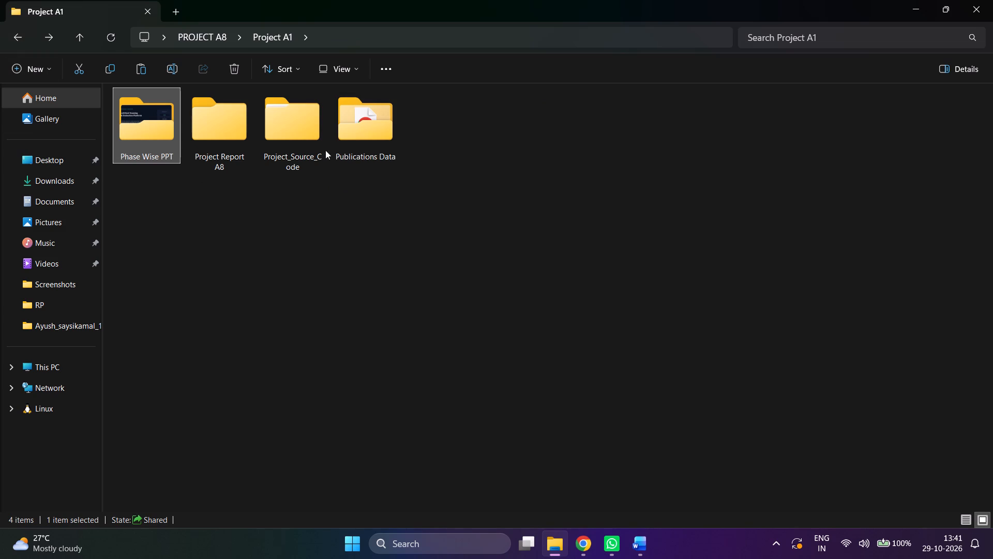
double_click(298, 133)
left_click(11, 34)
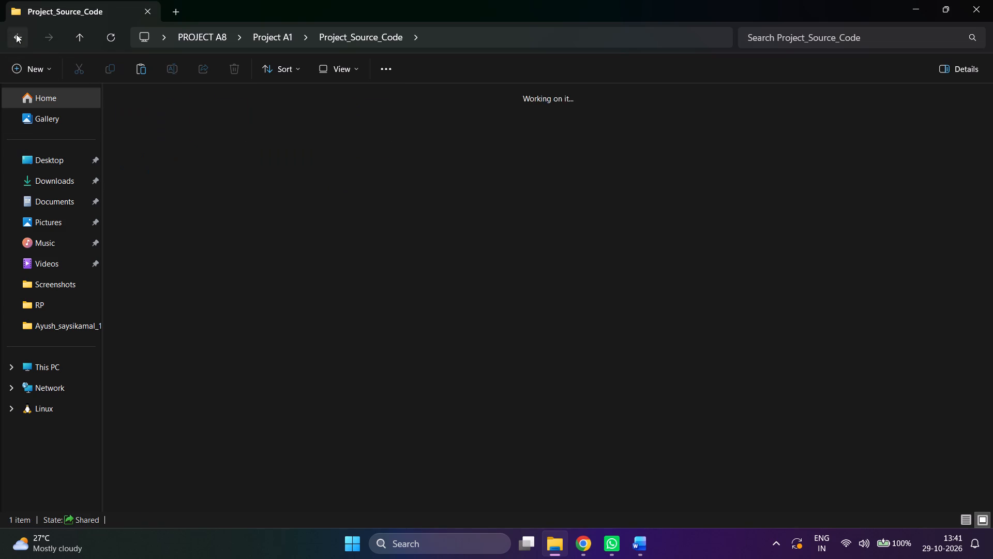
double_click(232, 107)
Go back up to the PROJECT A8 folder and open its Seminar Reports and ppt folder.
double_click(17, 38)
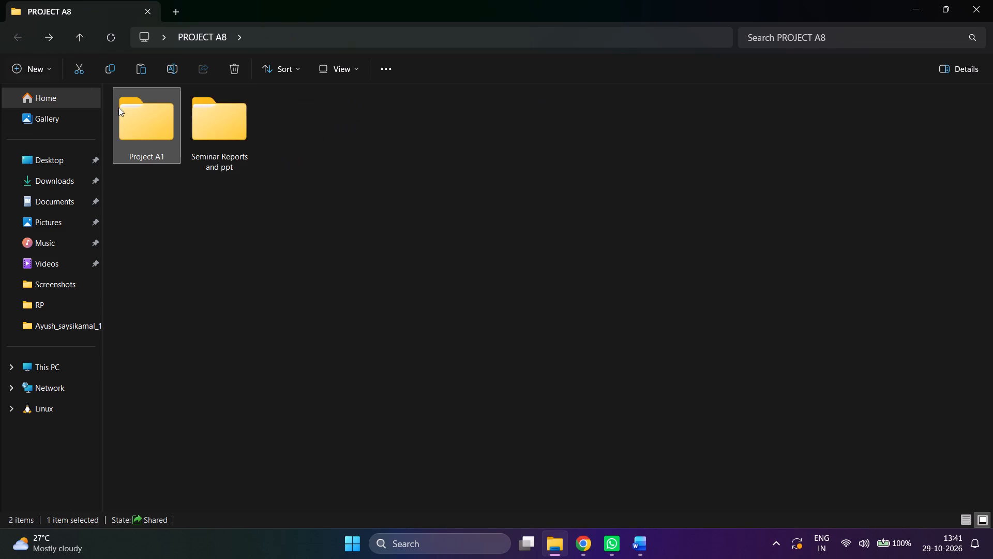
double_click(225, 136)
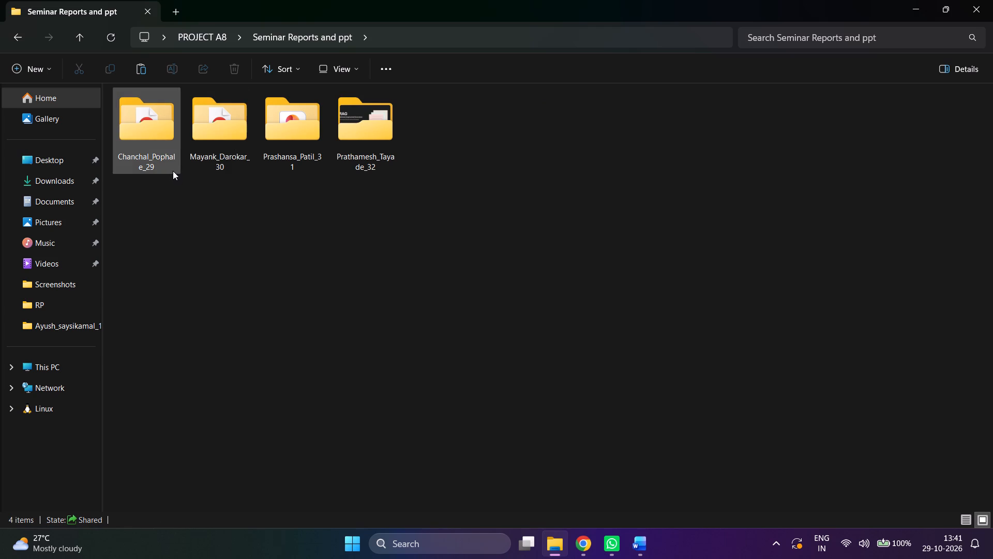
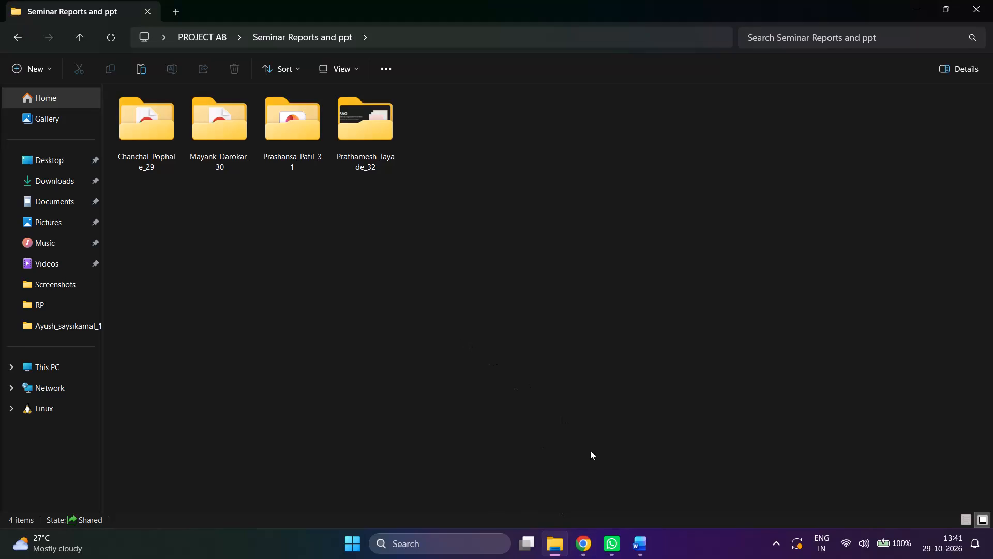
Switch to Word and draw a rectangle about 17.2 cm wide and 6.7 cm high in the blank document.
left_click(595, 539)
left_click(645, 553)
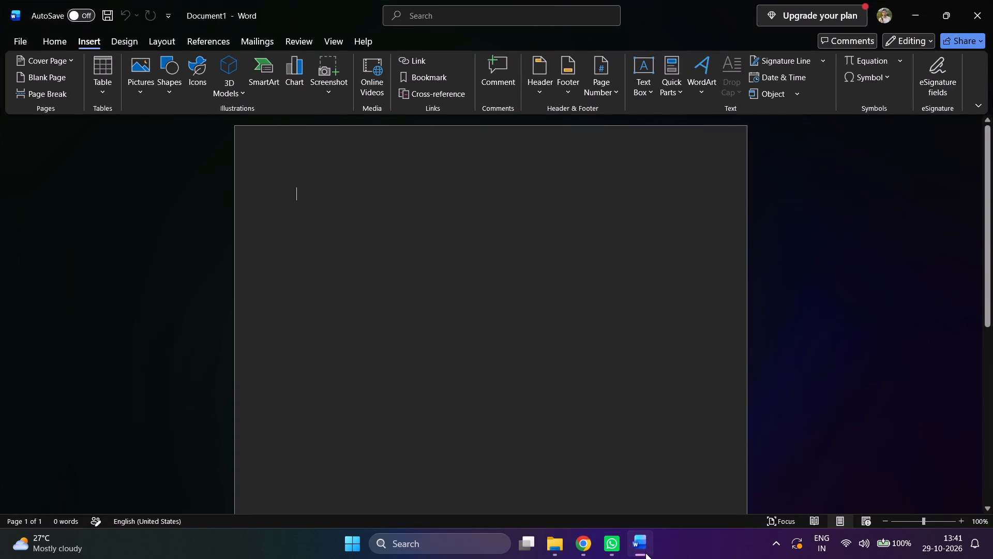
left_click(175, 92)
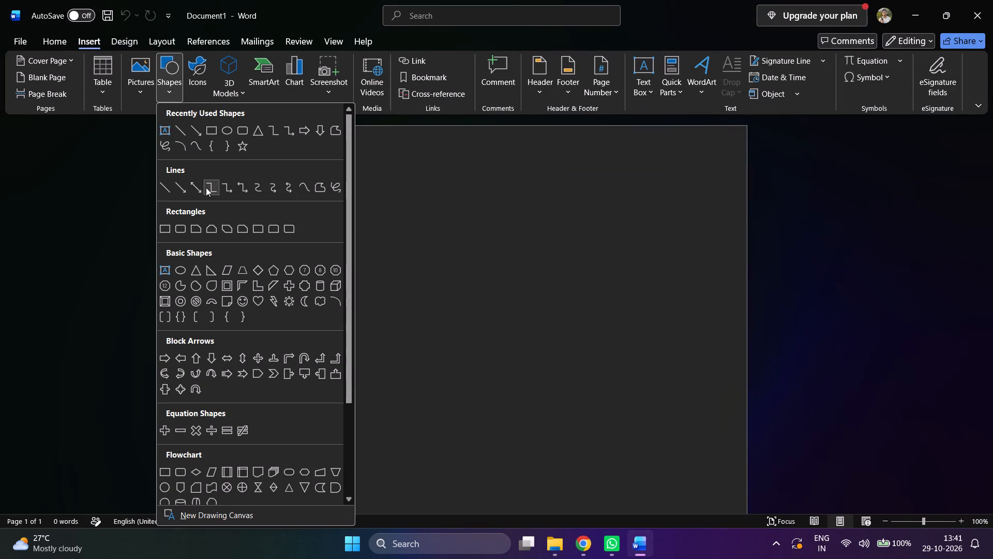
left_click(165, 228)
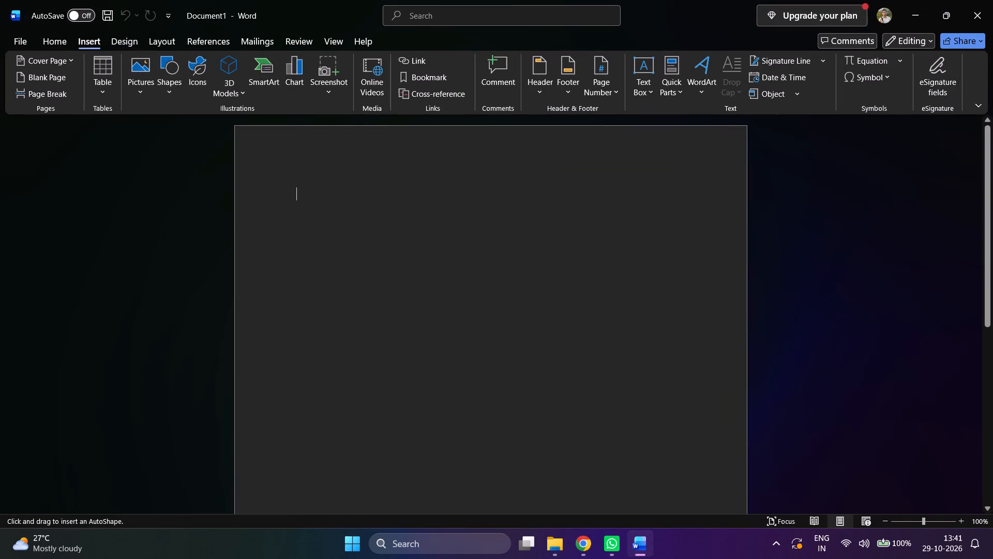
left_click_drag(298, 319, 702, 442)
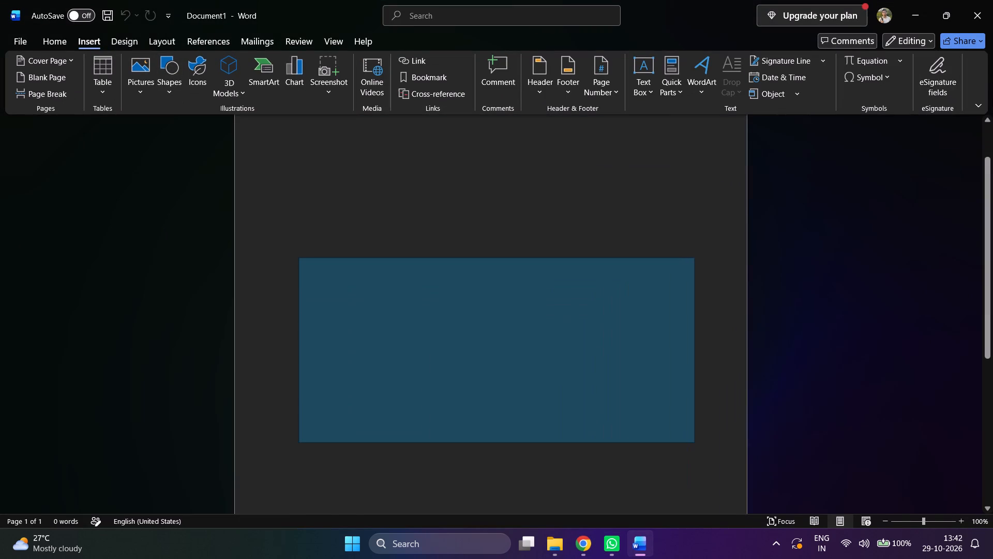
left_click_drag(702, 442, 719, 419)
Set the rectangle's fill to No Fill, following step 1 of the ChatGPT instructions.
key("alt+Tab")
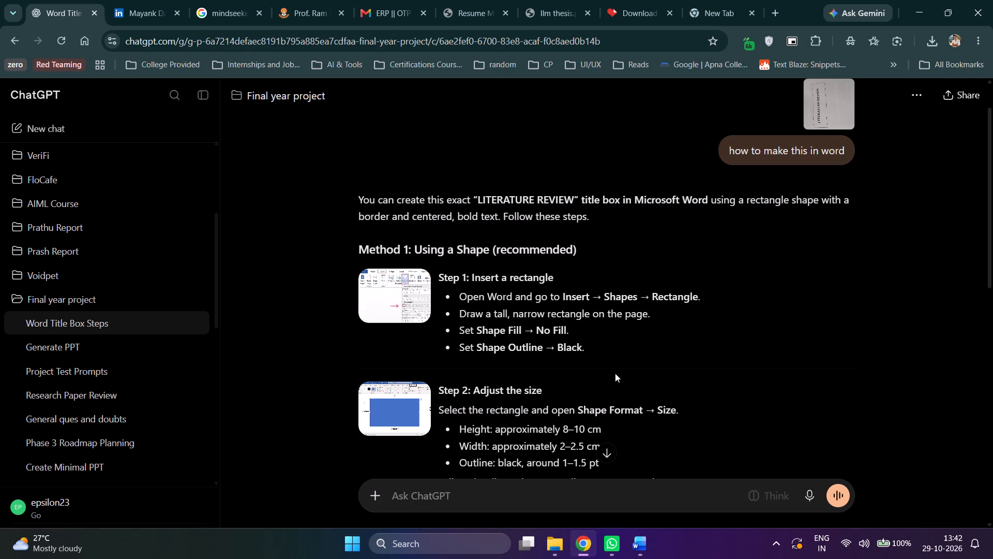
key("alt+Tab")
right_click(609, 371)
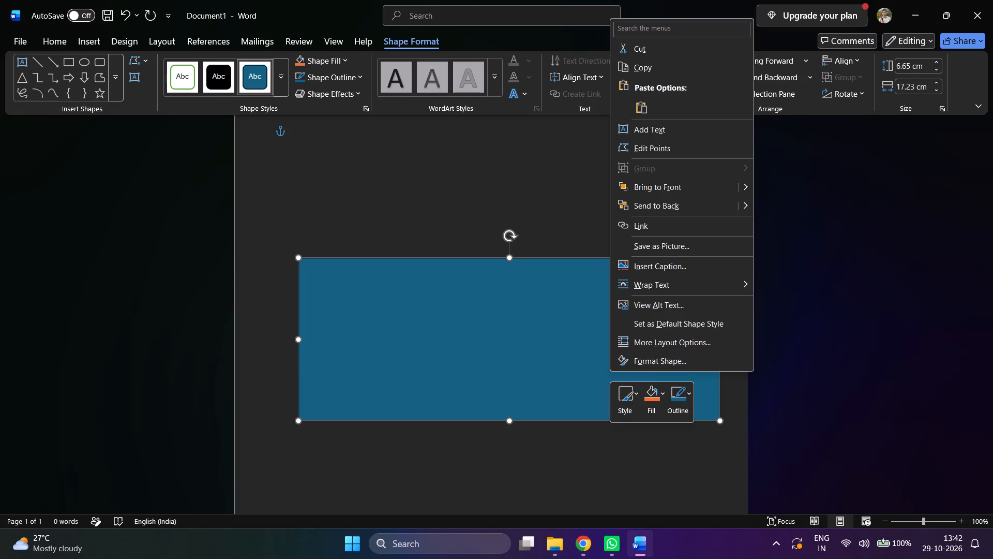
left_click(662, 393)
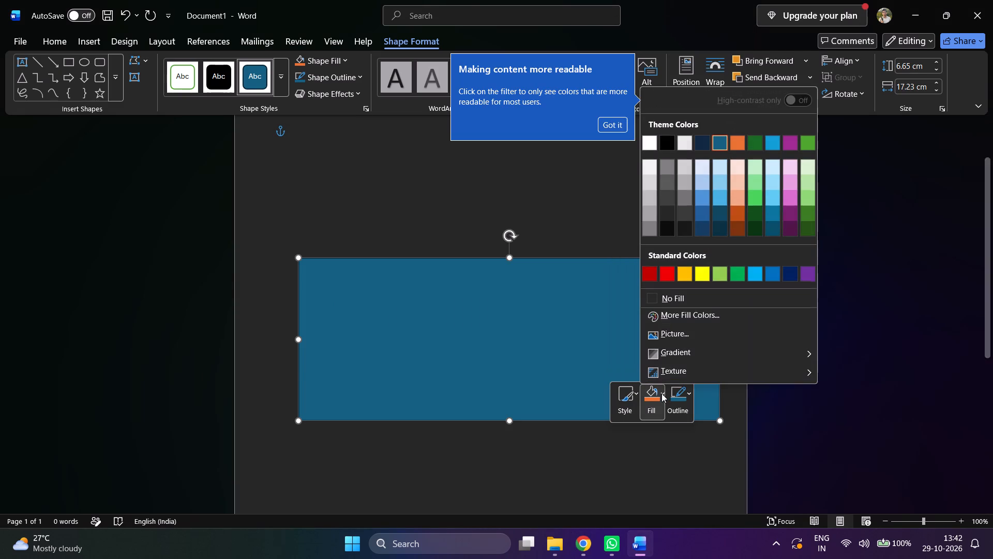
left_click(691, 299)
Check the ChatGPT instructions again, reapply No Fill to the rectangle and set its outline to Black, Text 1.
key("alt+Tab")
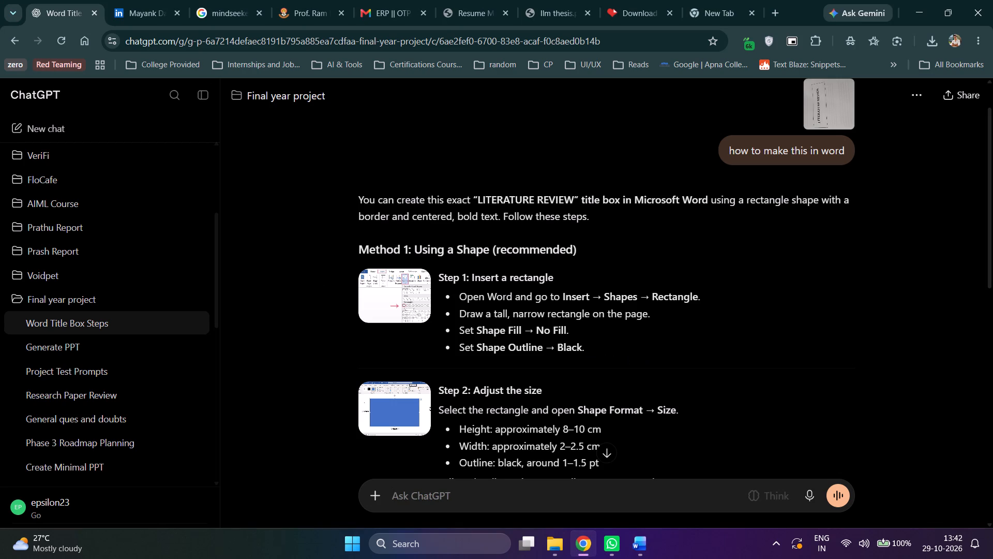
key("alt+Tab")
right_click(583, 349)
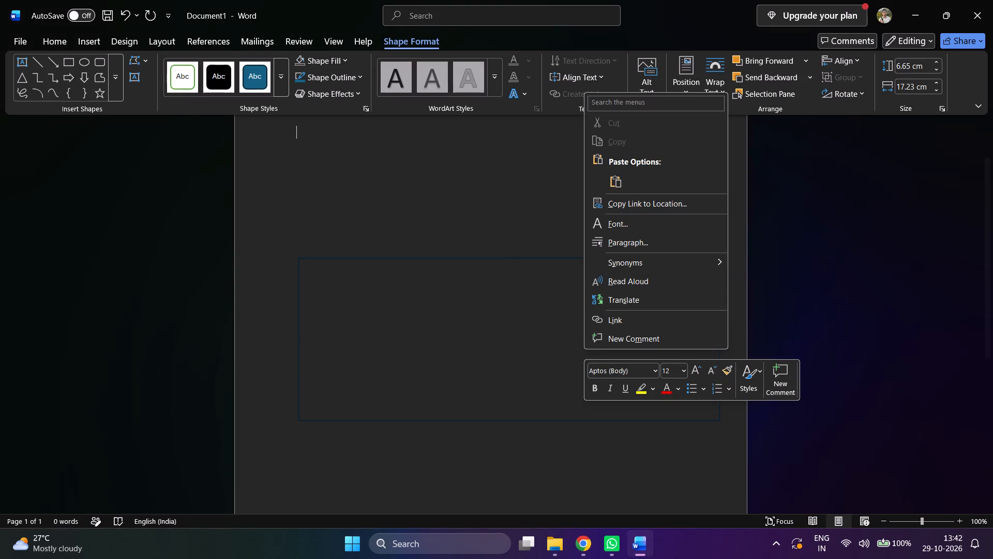
left_click(524, 380)
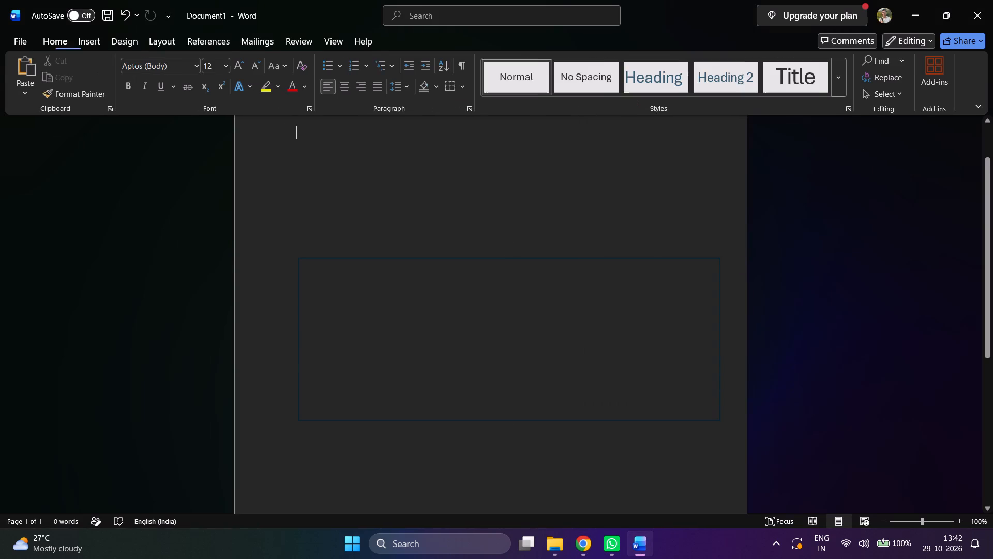
left_click(526, 422)
right_click(526, 422)
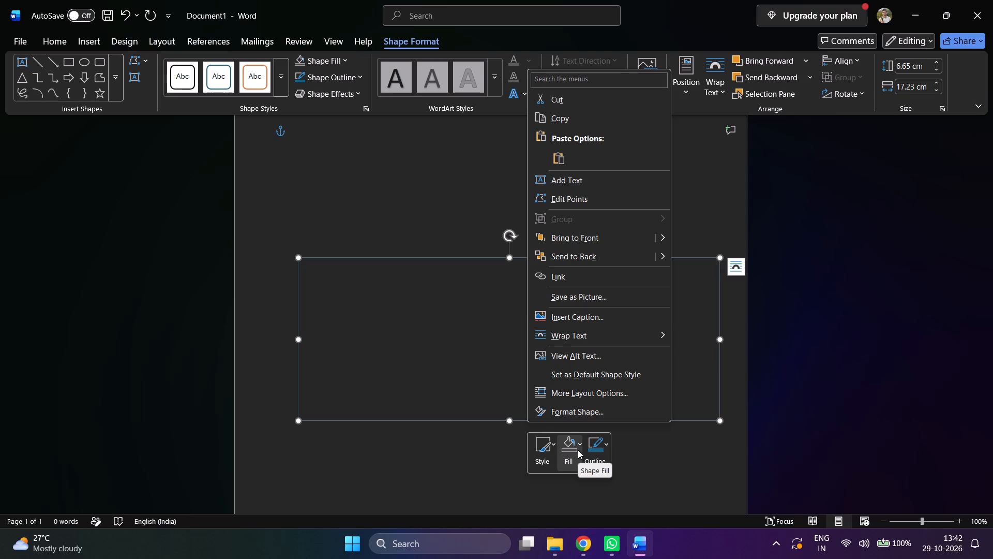
key("alt+Tab")
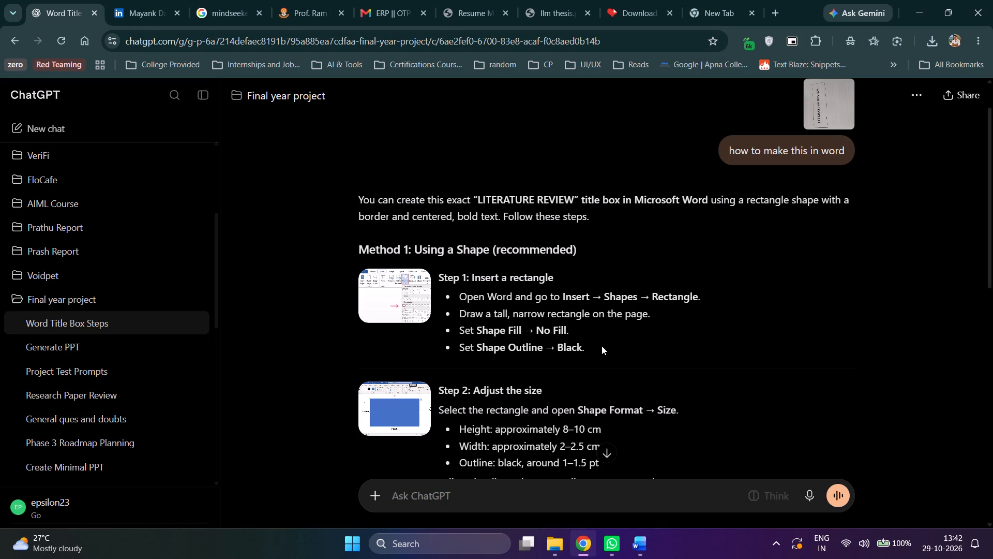
key("alt+Tab")
right_click(553, 422)
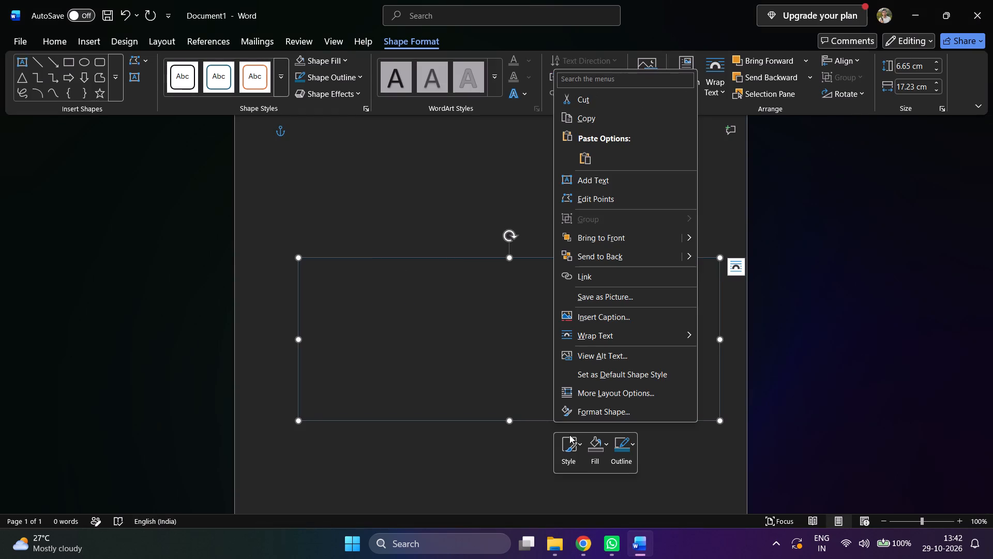
left_click(605, 445)
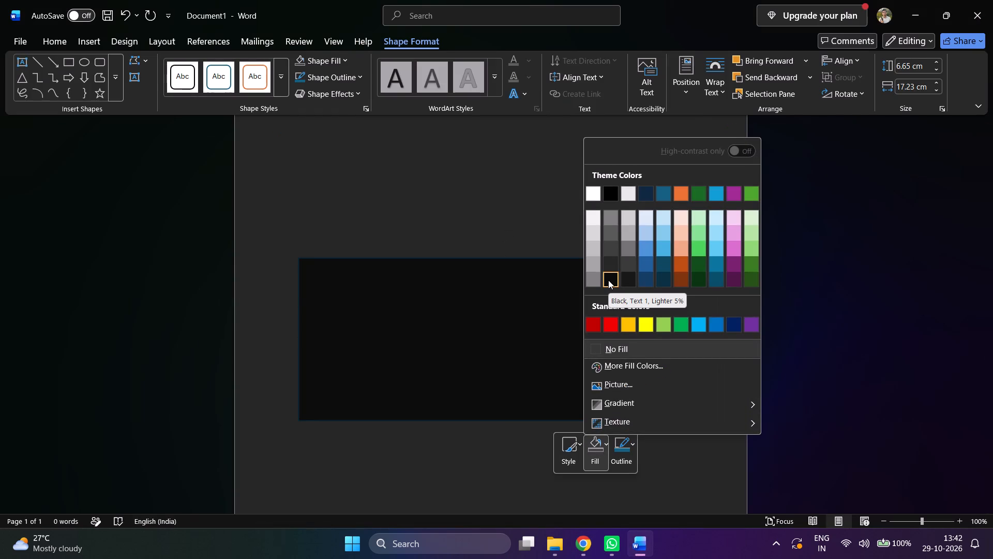
left_click(618, 350)
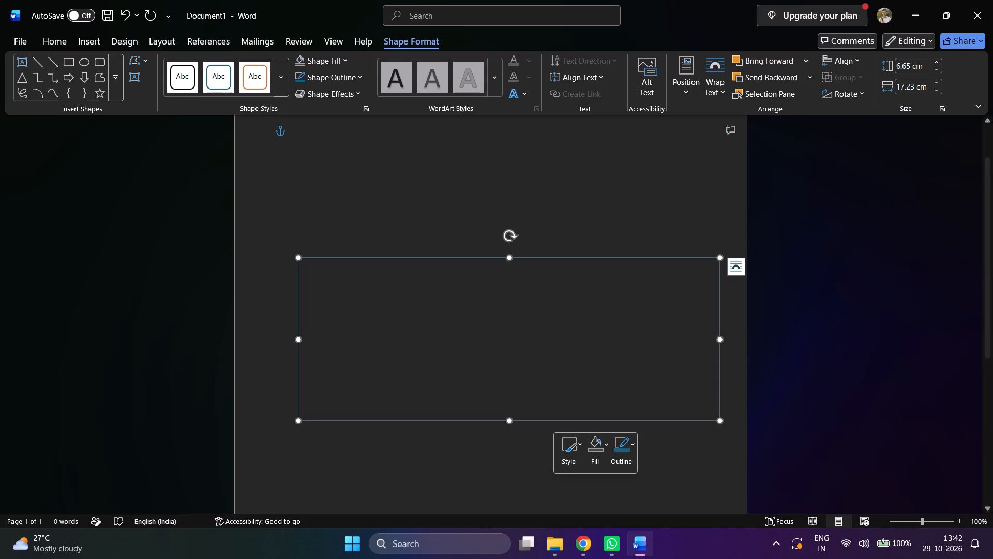
left_click(608, 444)
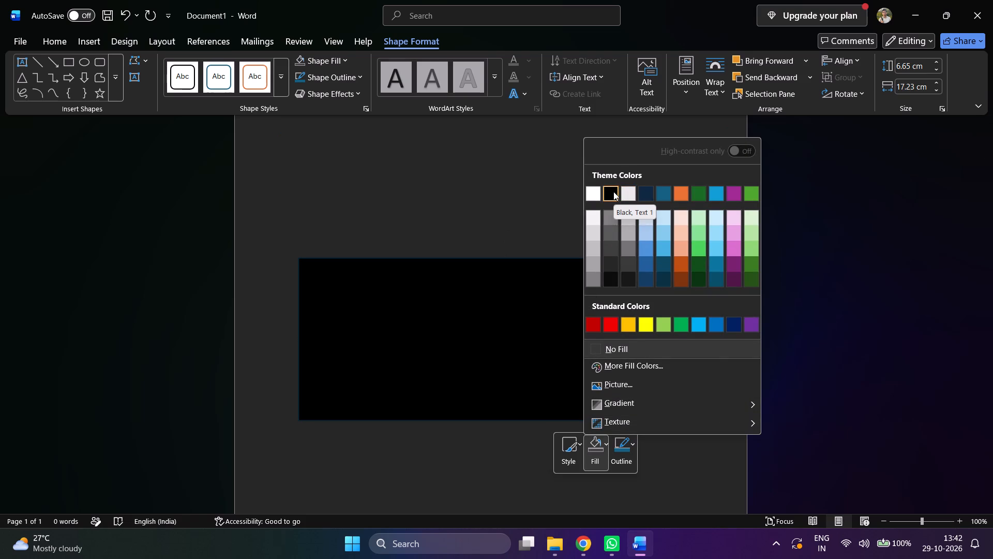
left_click(630, 451)
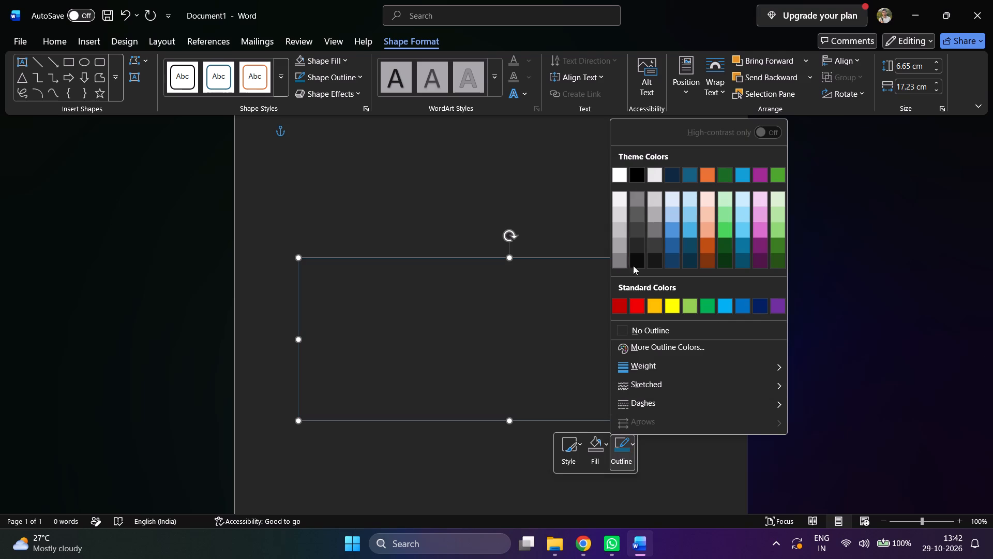
left_click(638, 173)
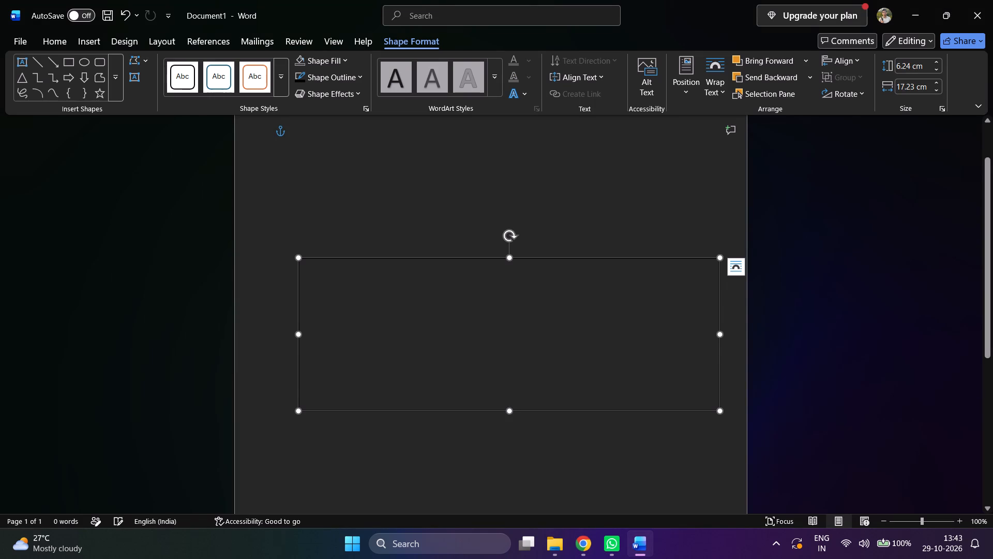
Show the ruler in the document and leave the gridlines off.
scroll(496, 363, "up", 4)
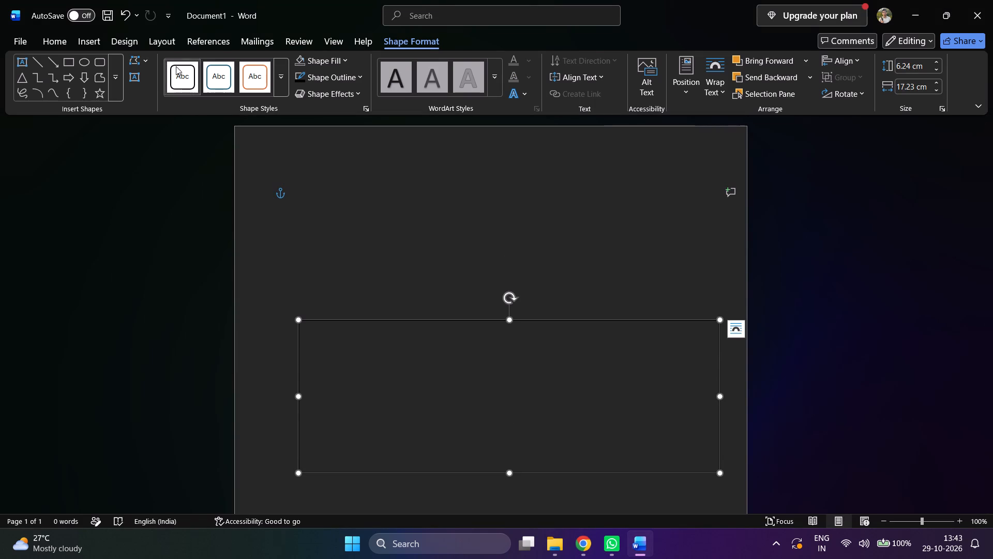
left_click(164, 36)
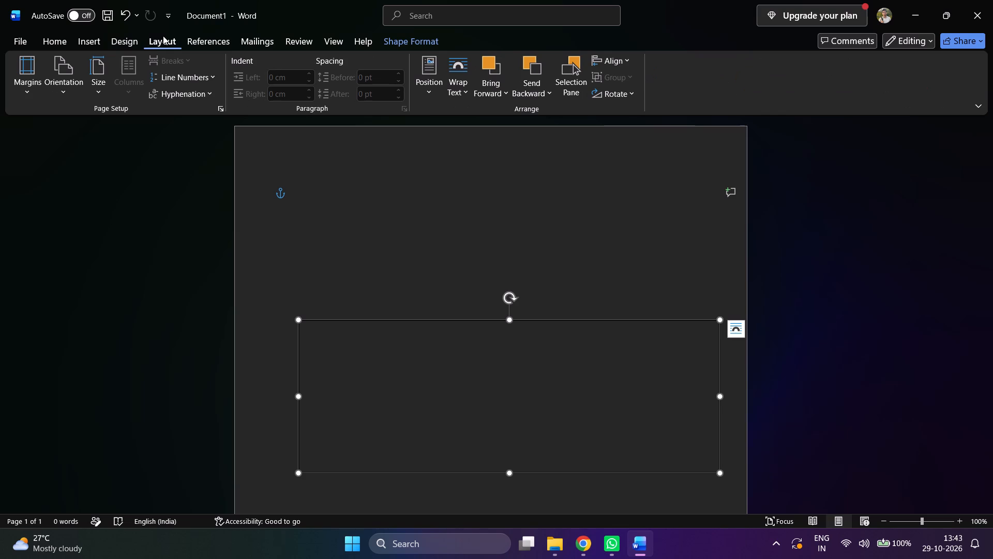
left_click(334, 40)
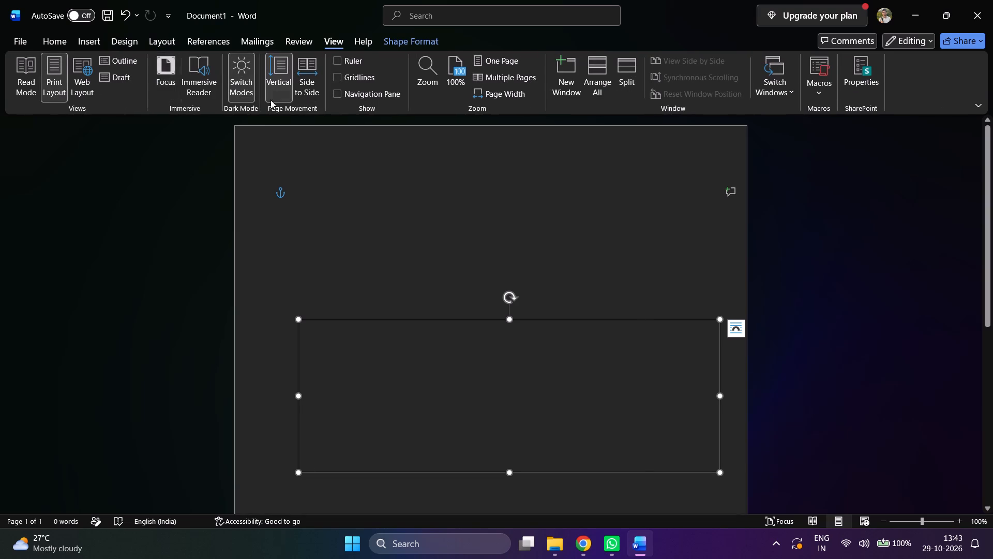
left_click(349, 62)
left_click(350, 78)
left_click(350, 78)
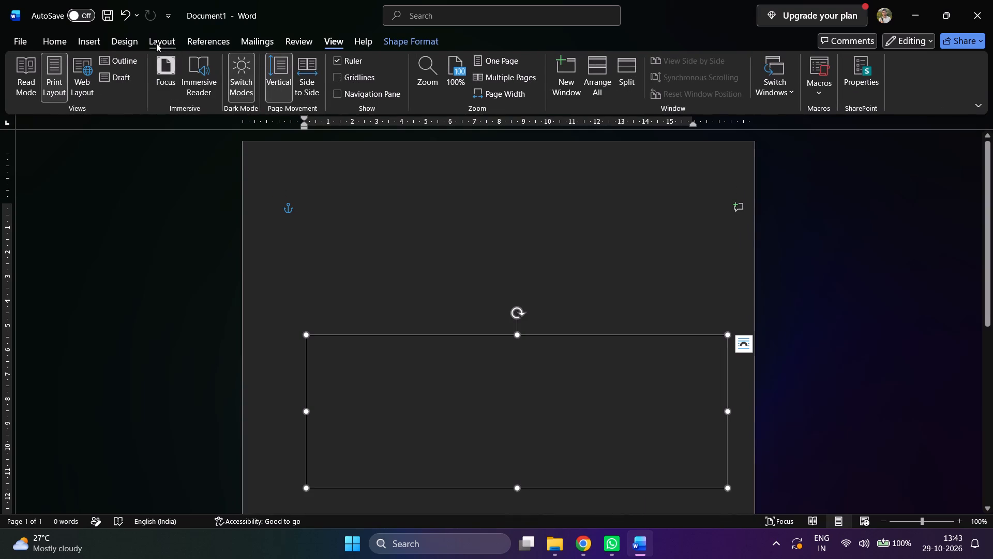
Resize the rectangle to about 9.5 cm high by raising its upper edge to the 1 cm ruler mark and adjusting its lower edge.
left_click(124, 42)
left_click(97, 42)
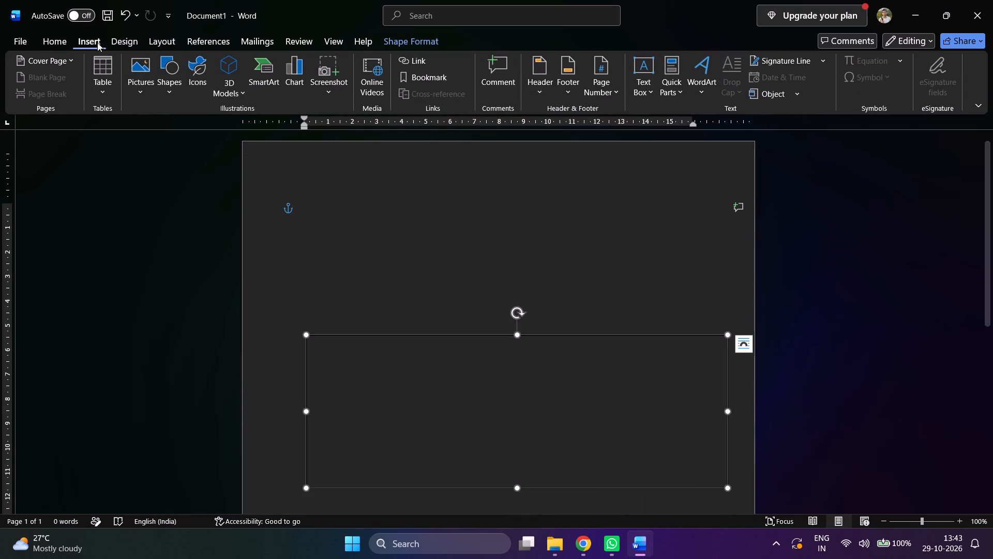
scroll(437, 200, "down", 2)
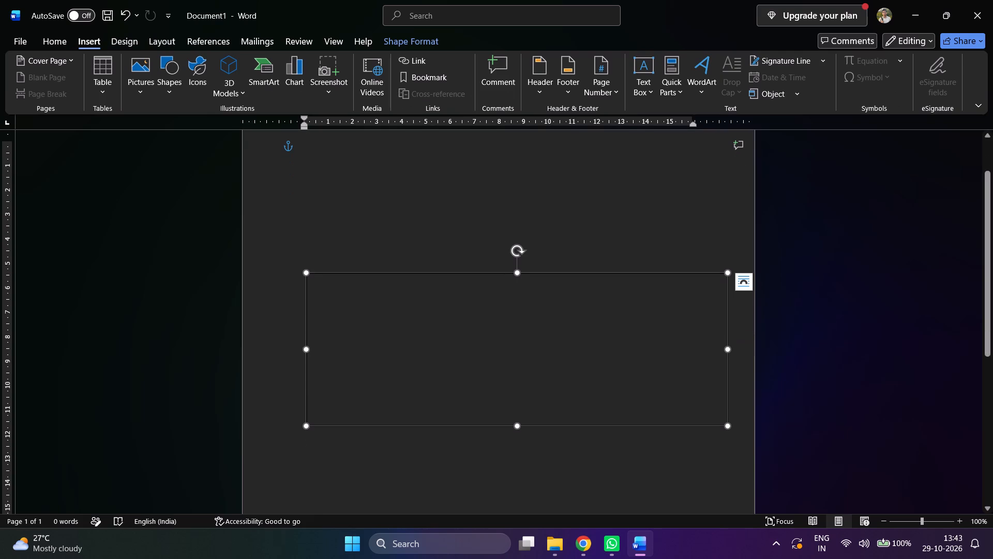
left_click_drag(517, 272, 512, 239)
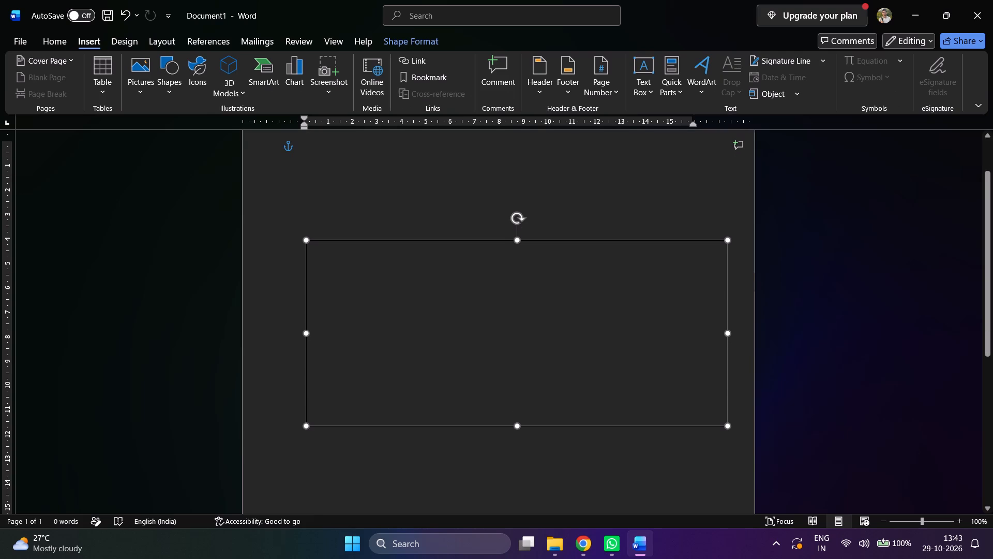
left_click_drag(512, 239, 499, 168)
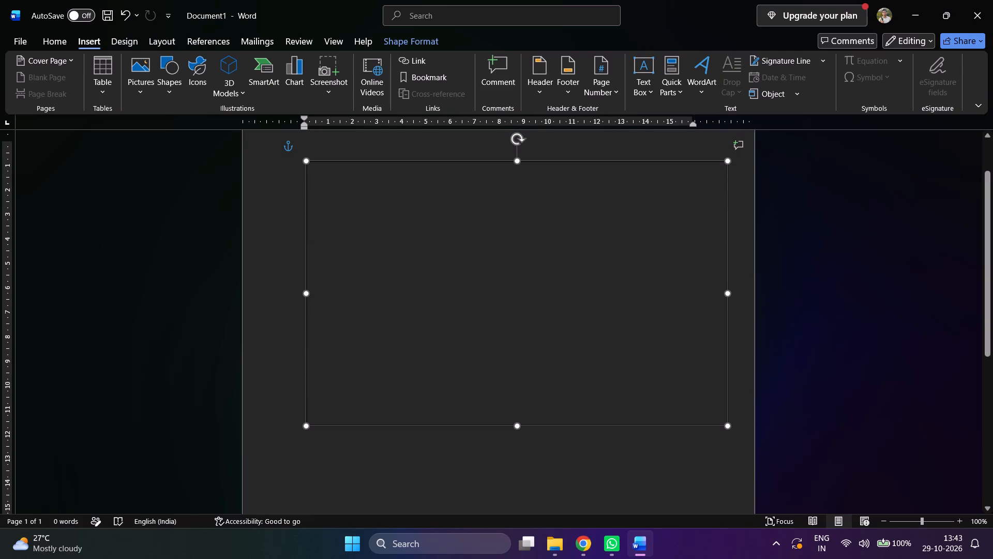
left_click_drag(499, 168, 499, 169)
left_click(499, 169)
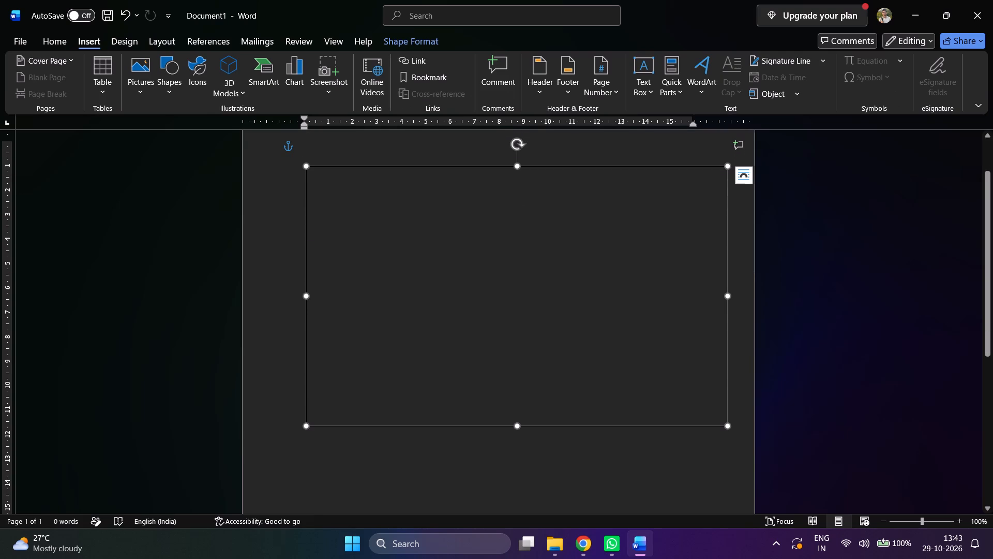
left_click_drag(518, 425, 520, 403)
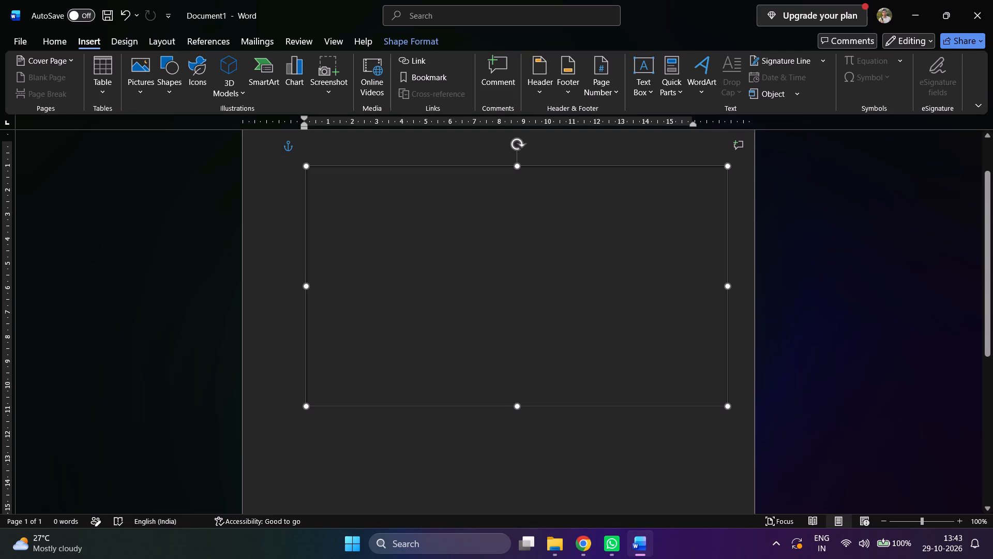
left_click_drag(520, 403, 520, 399)
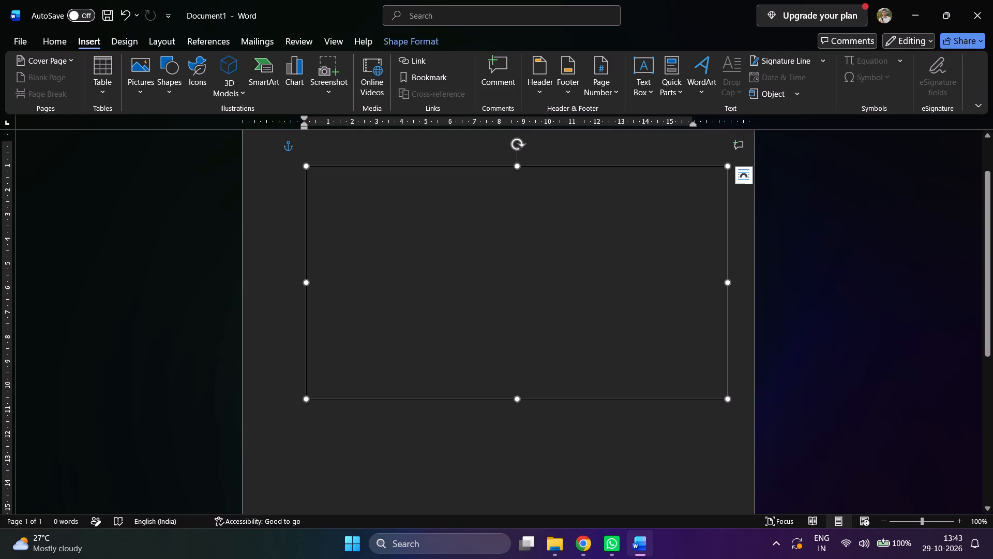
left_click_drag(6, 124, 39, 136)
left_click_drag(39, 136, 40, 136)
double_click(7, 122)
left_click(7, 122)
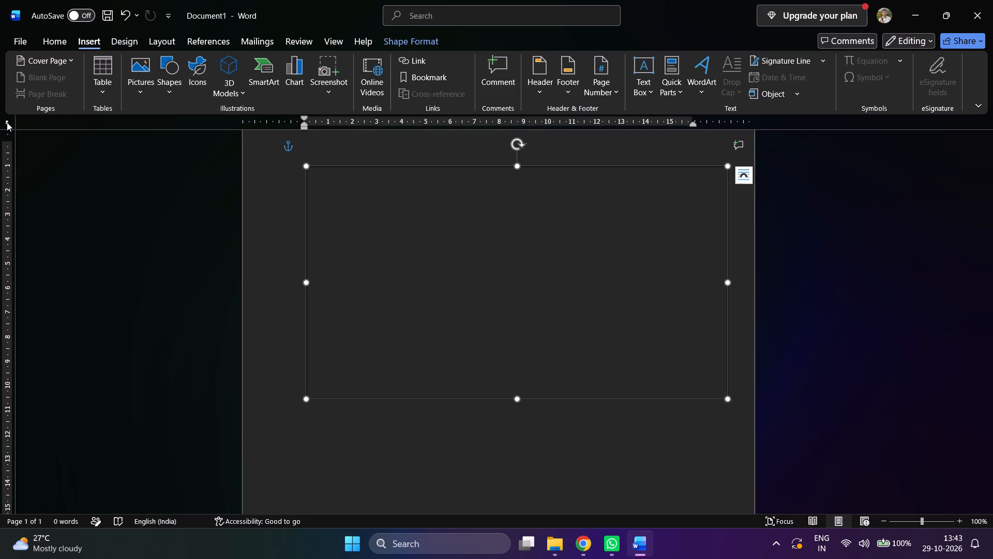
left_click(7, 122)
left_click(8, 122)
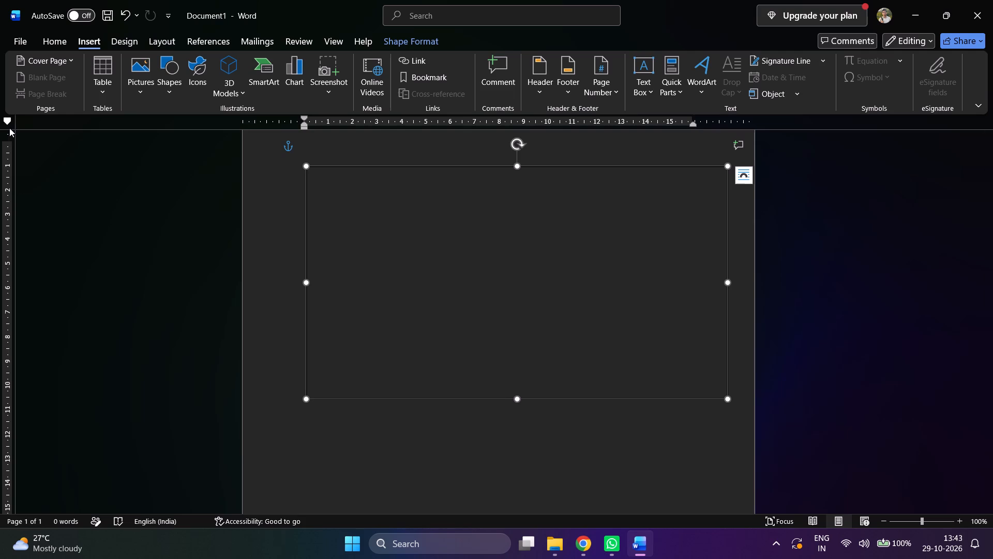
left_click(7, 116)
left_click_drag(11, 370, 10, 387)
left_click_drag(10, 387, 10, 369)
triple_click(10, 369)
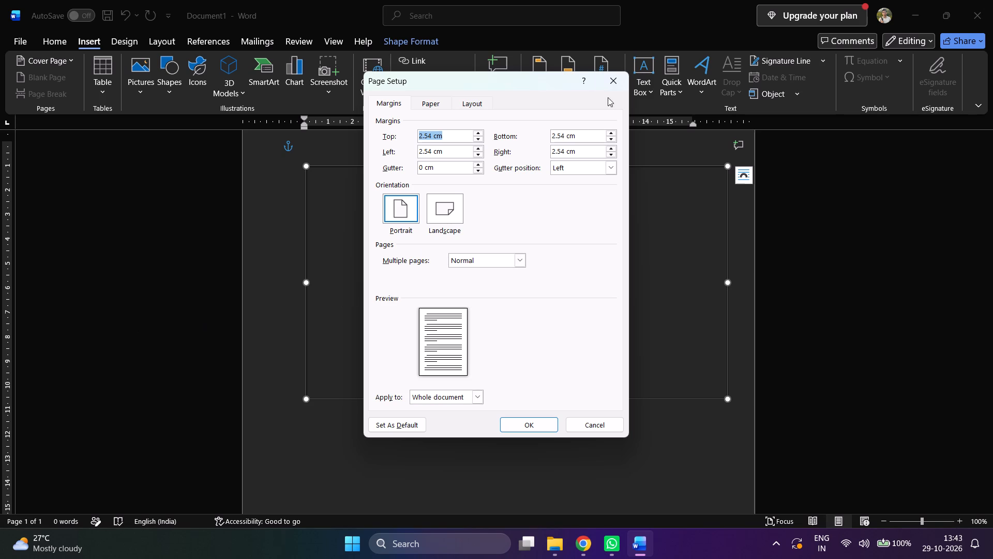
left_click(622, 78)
Set the rectangle's size to 10 cm high and 2.5 cm wide.
double_click(619, 401)
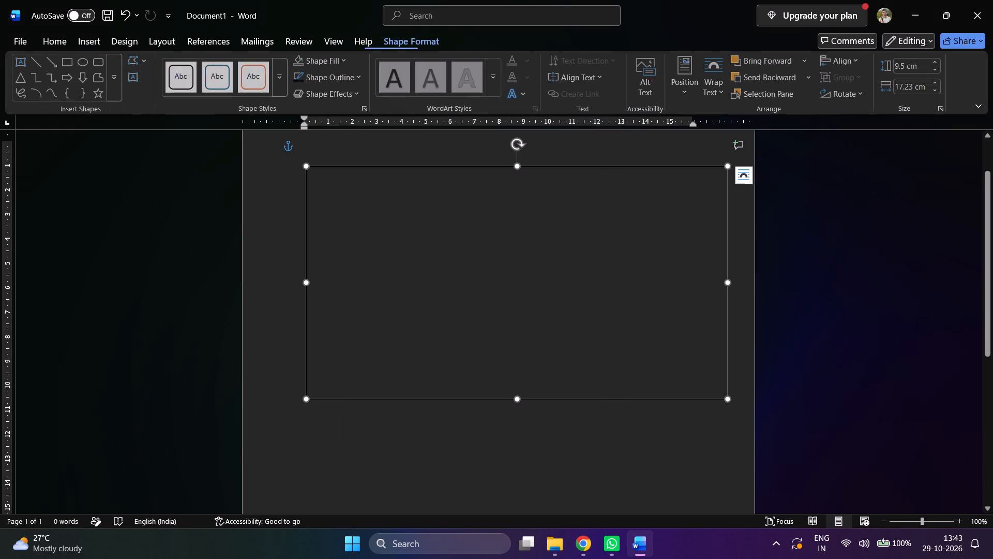
double_click(619, 401)
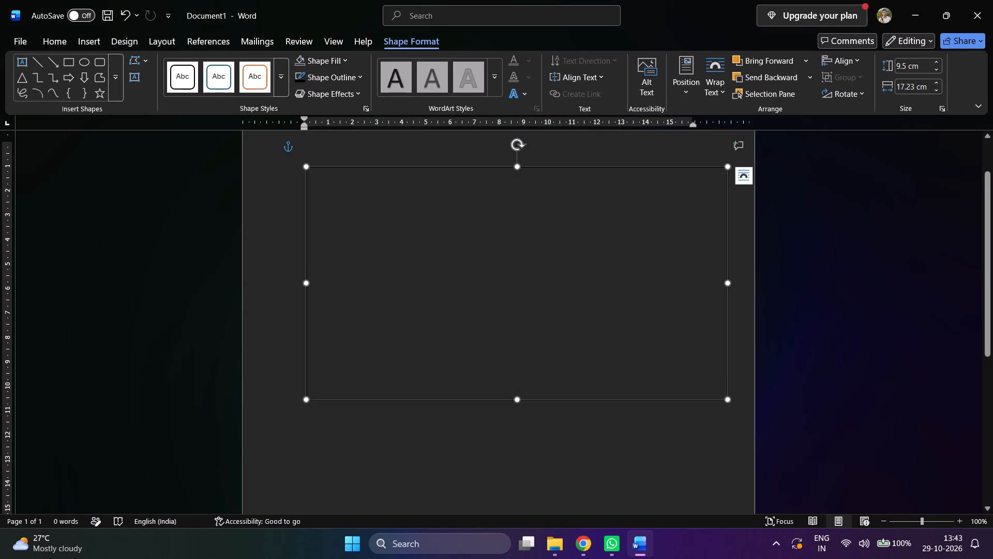
left_click(908, 67)
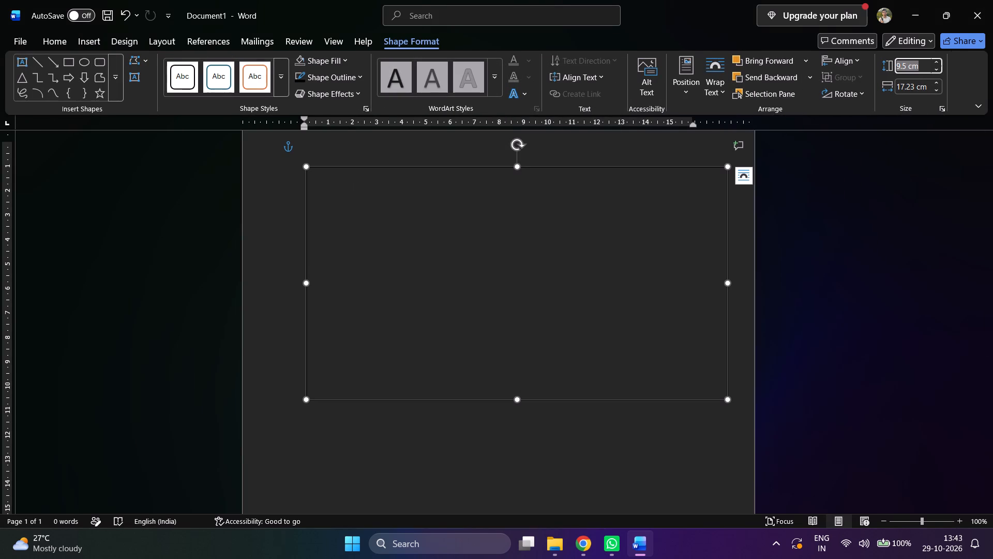
type("10")
key("Return")
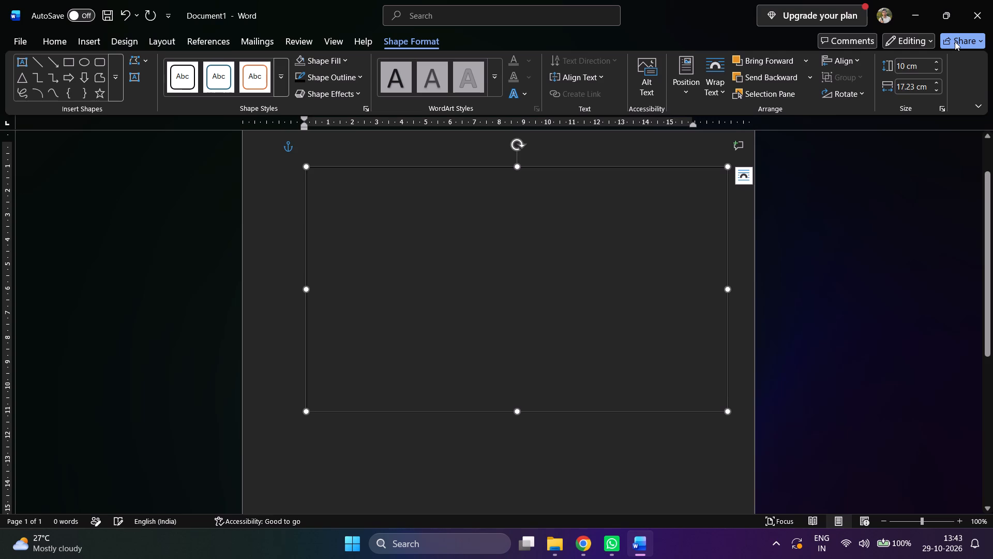
key("alt+Tab")
key("alt+Tab")
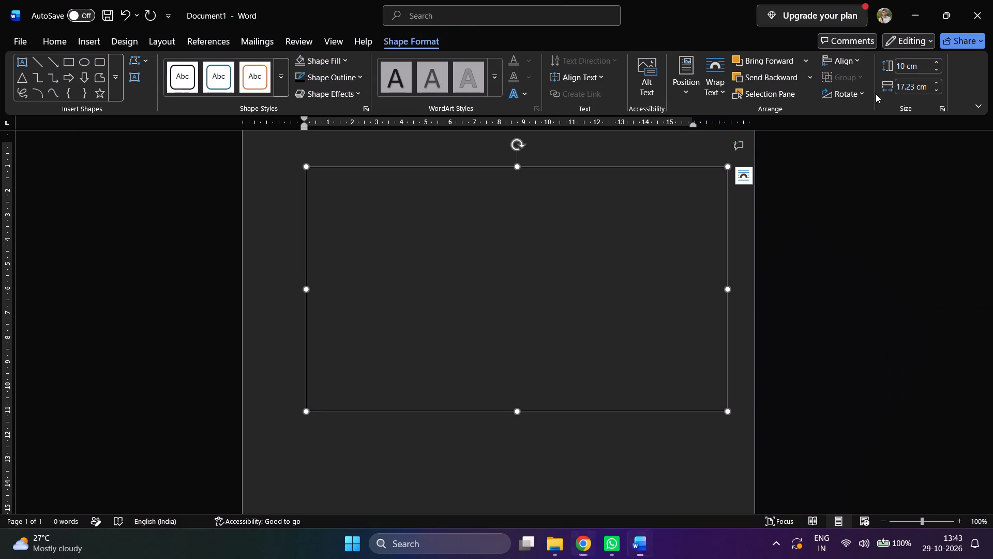
double_click(911, 84)
key("ctrl+a")
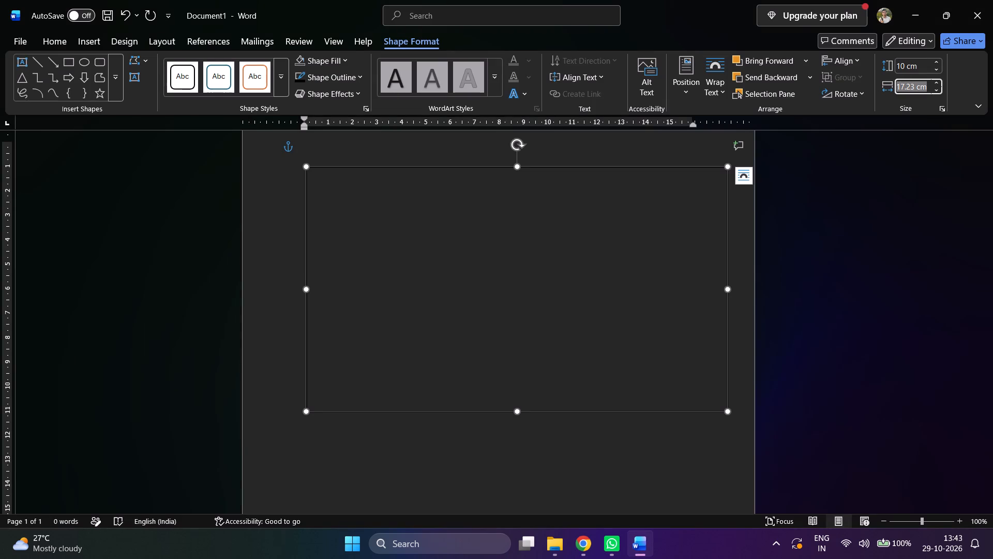
type("2.5")
key("Return")
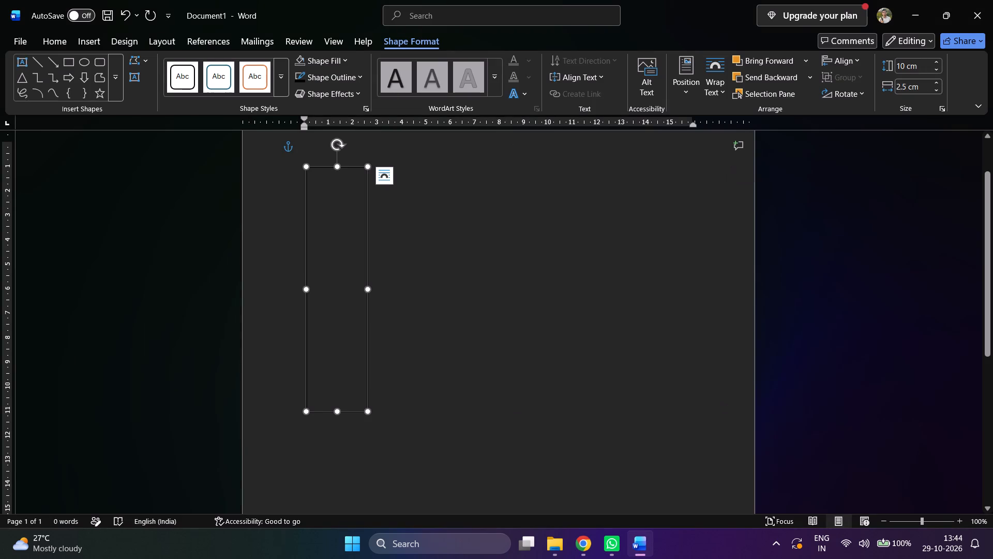
Rotate the rectangle 90° clockwise so it lies lengthwise, and move it towards the middle of the page.
double_click(336, 143)
left_click_drag(339, 144, 459, 295)
left_click_drag(412, 260, 574, 301)
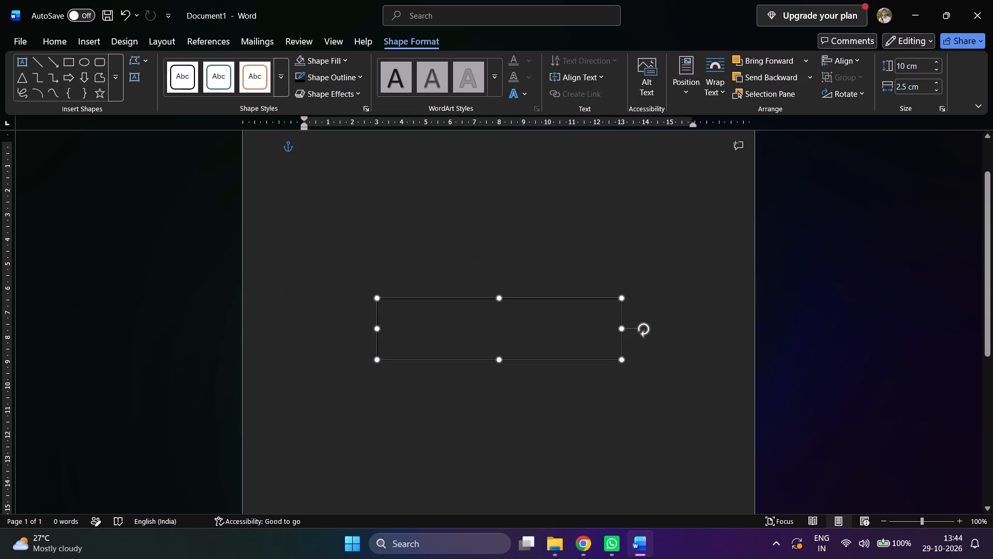
left_click_drag(574, 301, 575, 303)
Switch to the ChatGPT conversation and examine the box sizing instructions, their example image and the steps for adding vertical text.
key("alt+Tab")
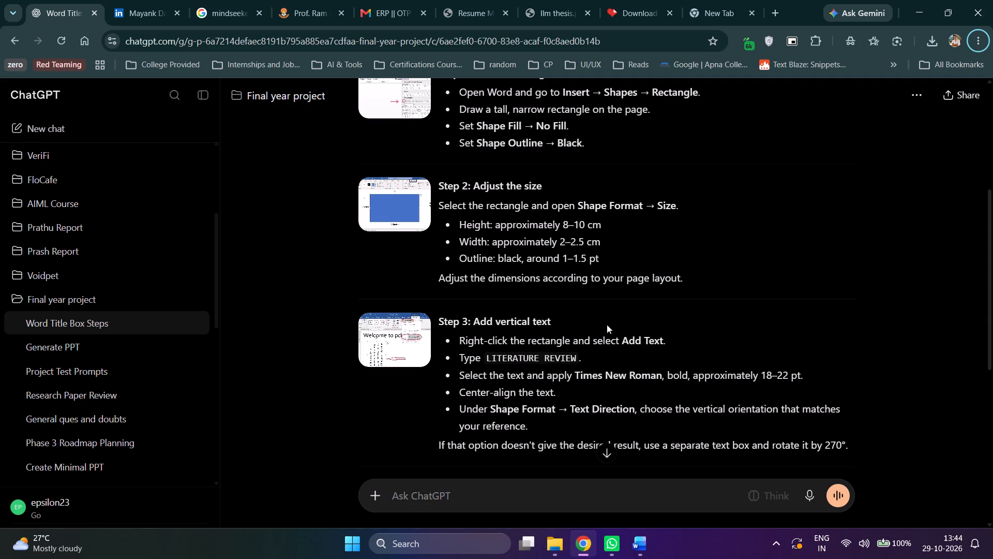
left_click(410, 199)
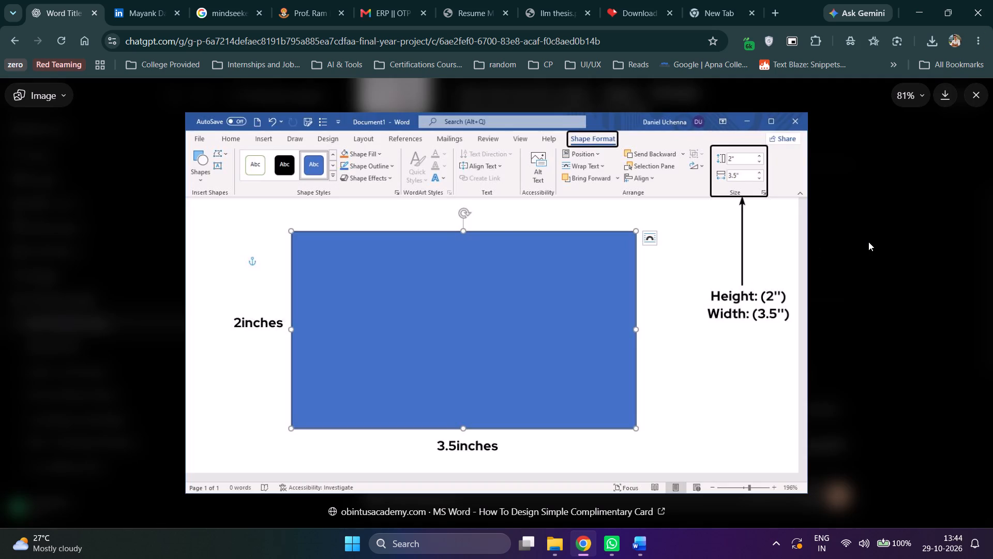
left_click(868, 242)
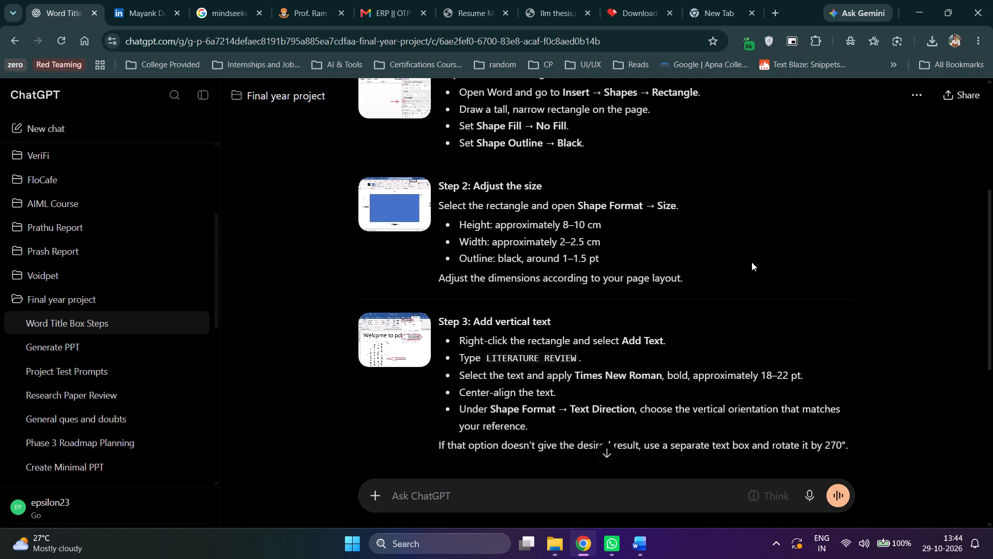
key("alt+Tab")
key("alt+Tab")
left_click(385, 199)
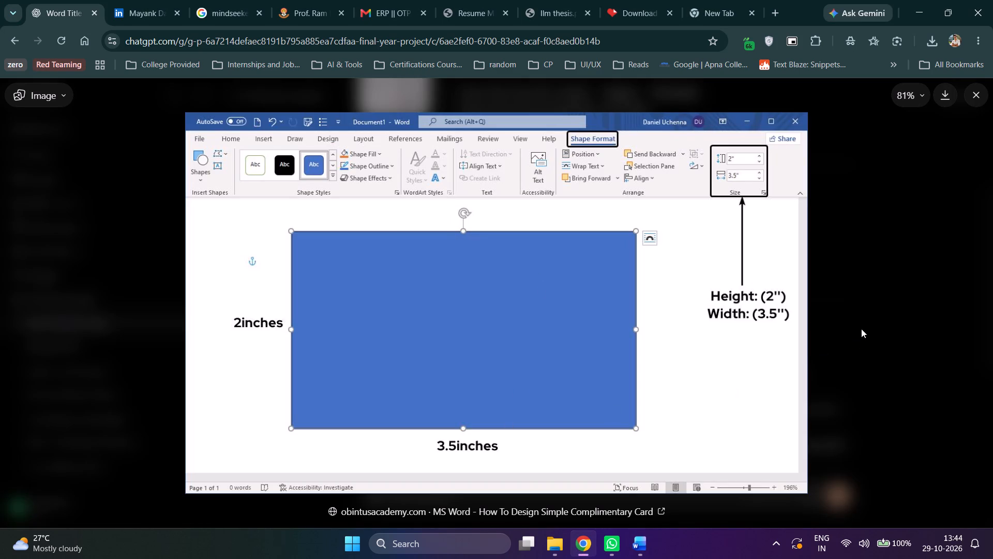
left_click(861, 328)
key("alt+Tab")
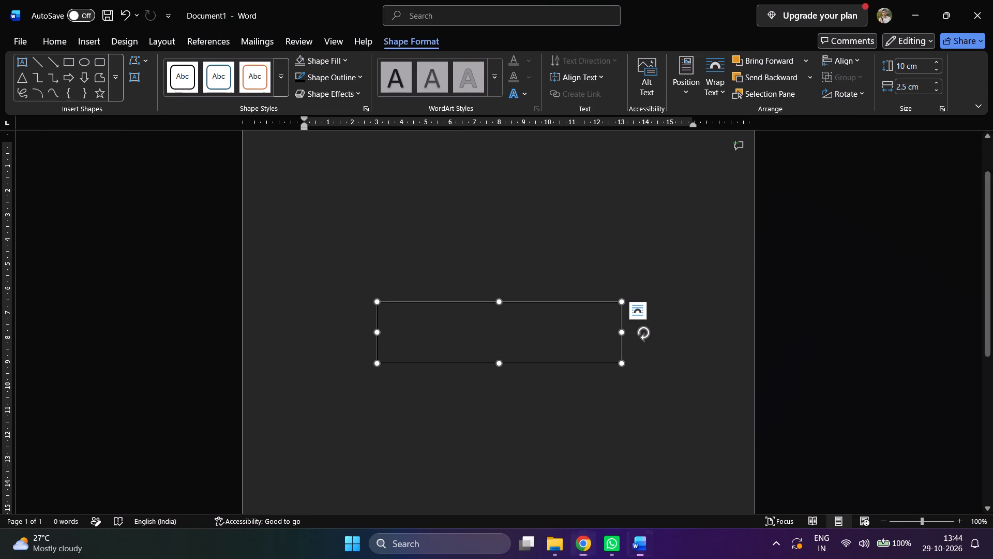
key("alt+Tab")
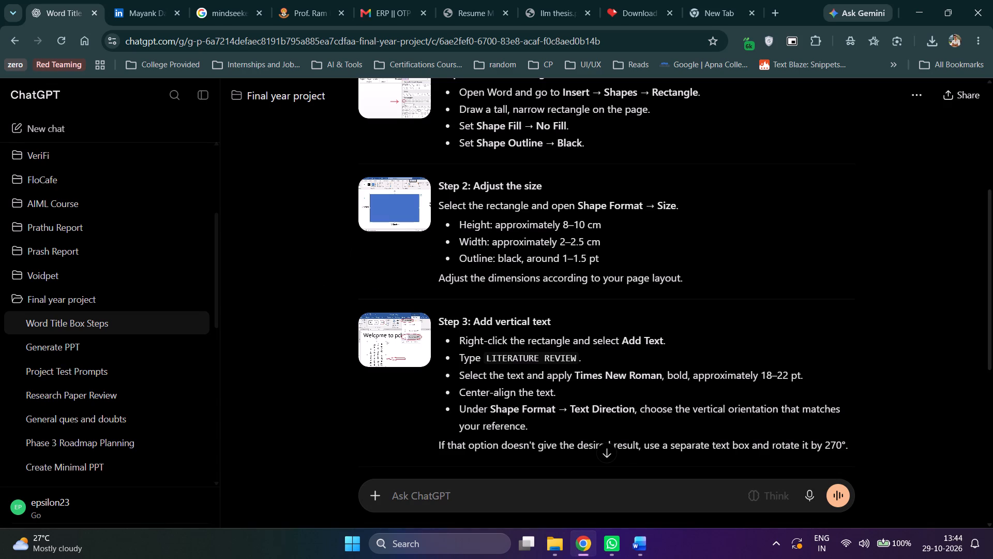
key("alt+Tab")
Add the text "LITERATURE REVIEW" inside the rectangle, checking the vertical text example image in ChatGPT.
right_click(512, 330)
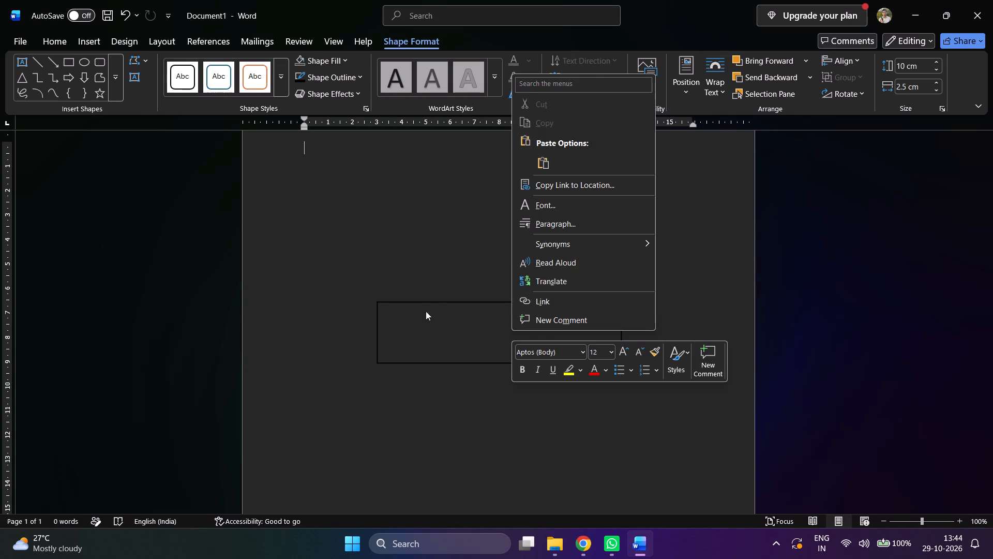
right_click(435, 302)
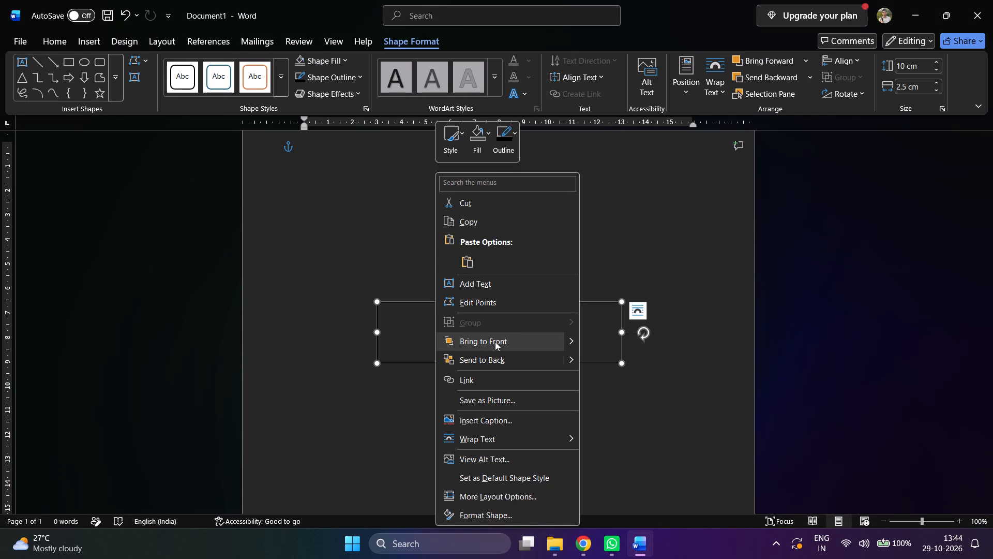
left_click(479, 283)
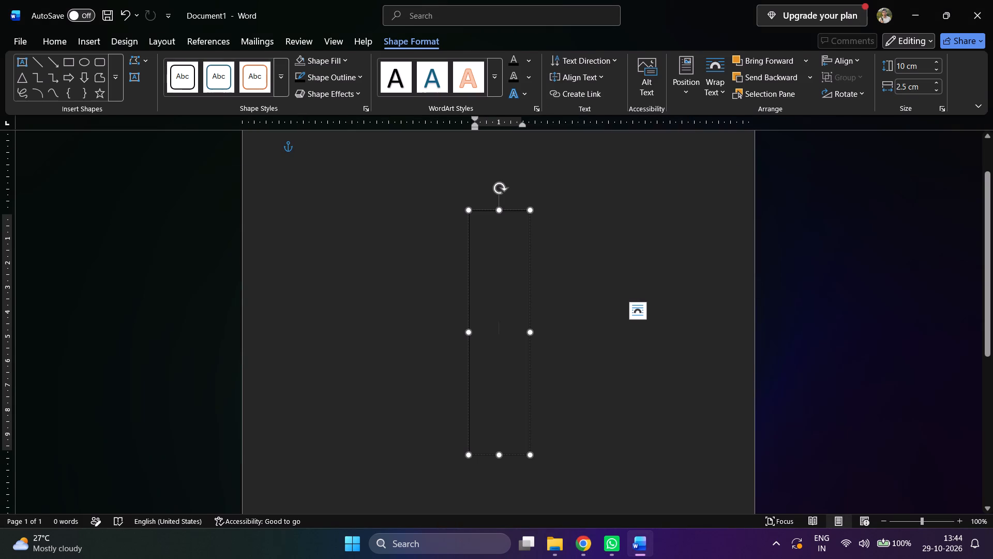
key("alt+Tab")
left_click(384, 330)
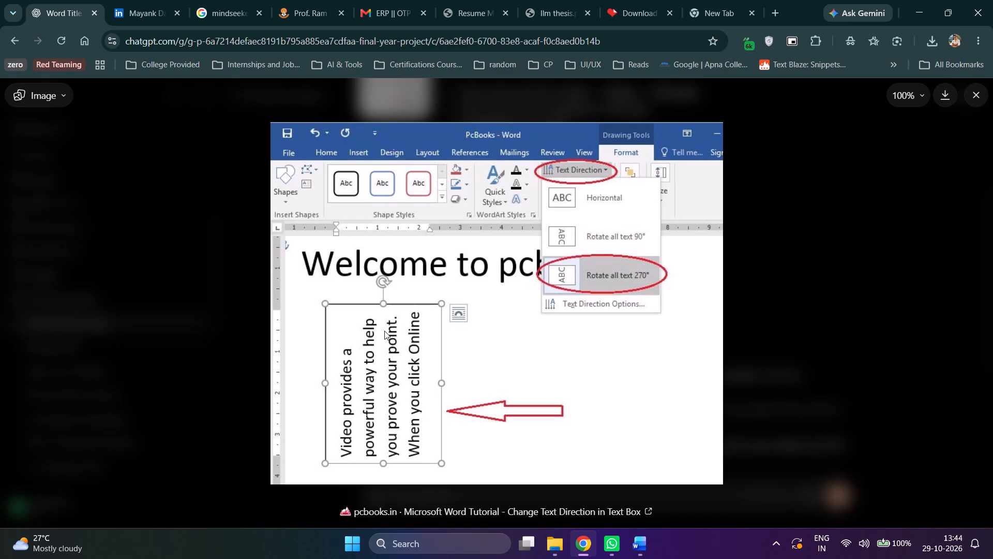
left_click(769, 278)
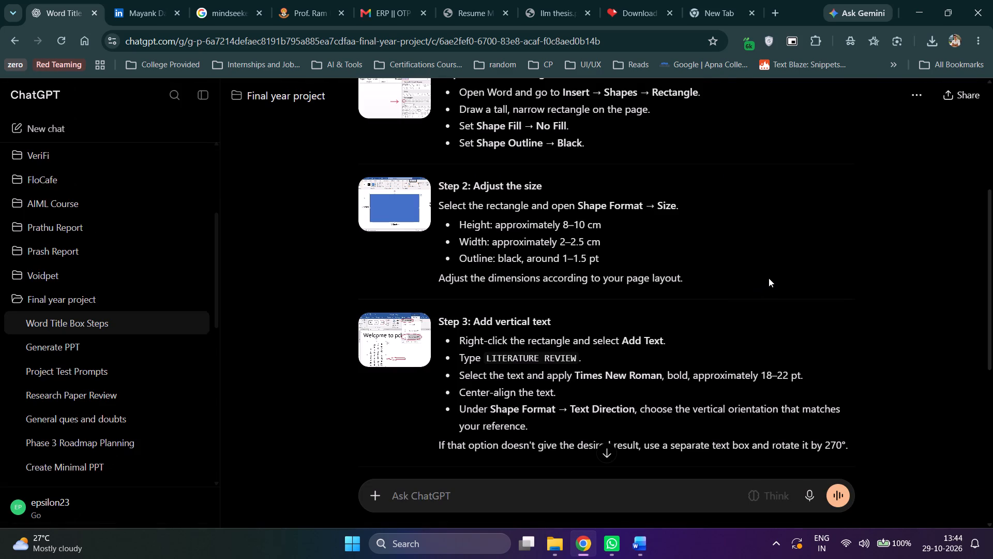
key("alt+Tab")
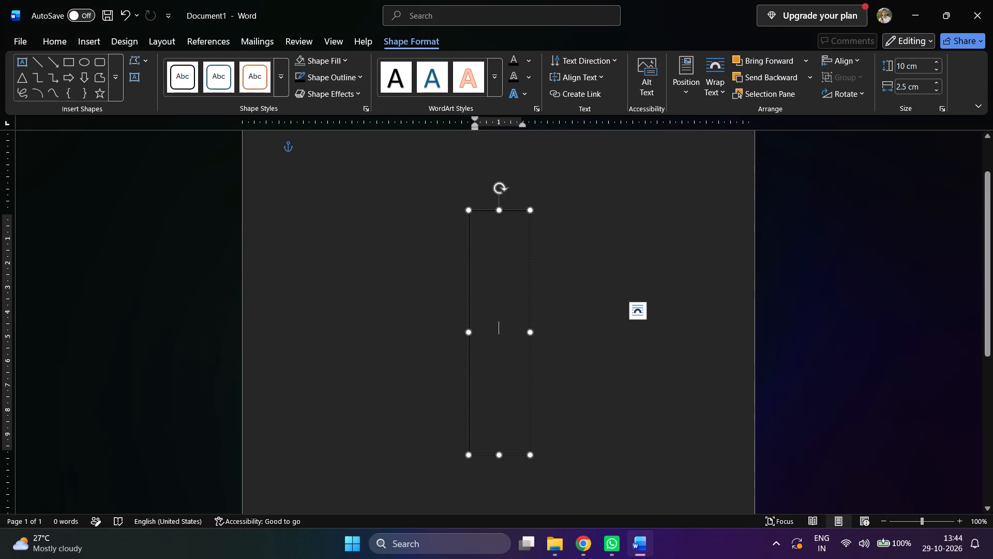
type("LI")
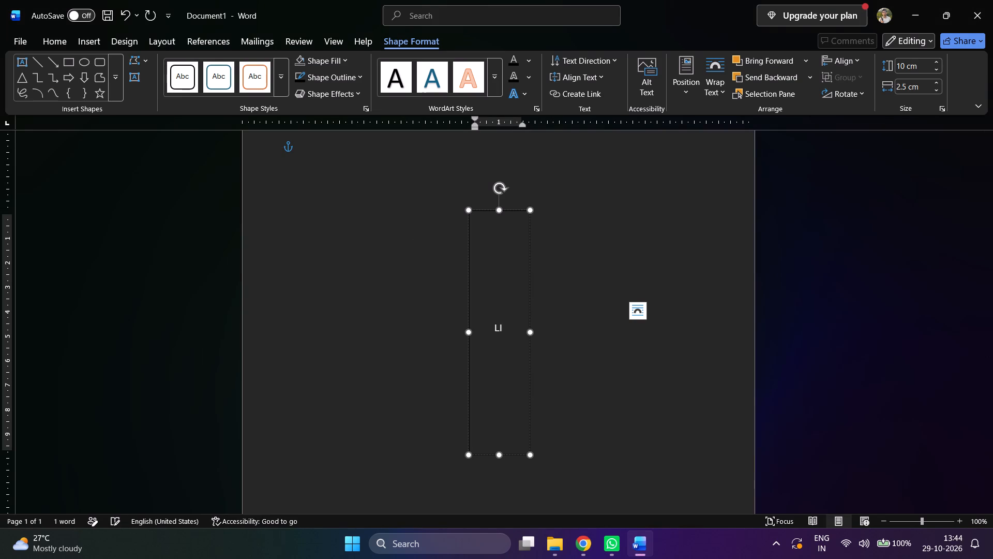
type("TERATURE RE")
type("VIEW")
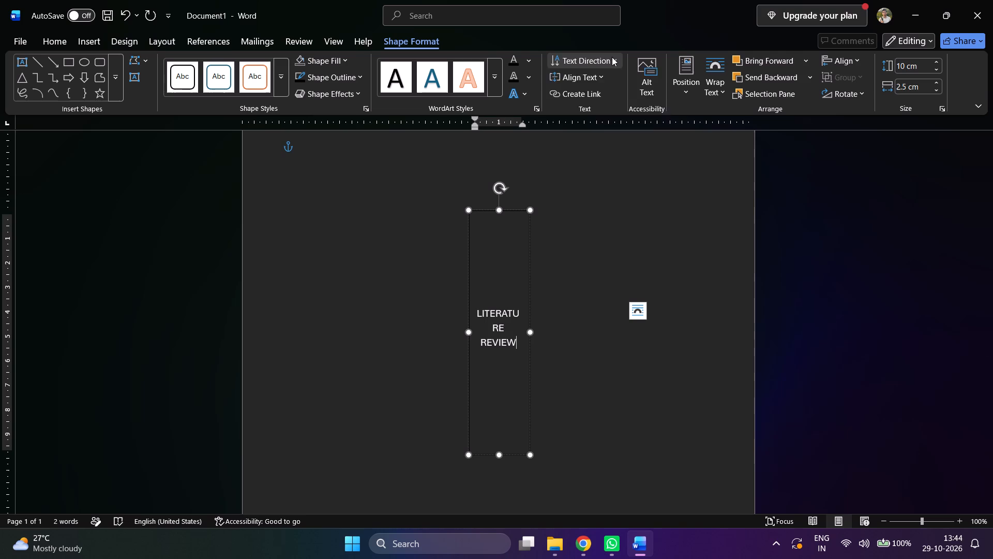
Set the text direction in the rectangle to rotate all text 270°.
left_click(612, 57)
left_click(620, 171)
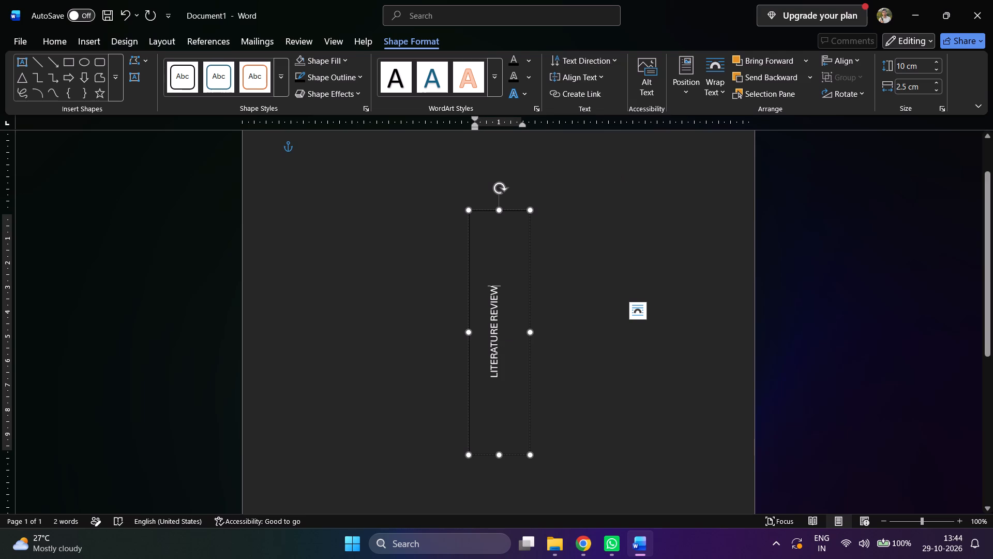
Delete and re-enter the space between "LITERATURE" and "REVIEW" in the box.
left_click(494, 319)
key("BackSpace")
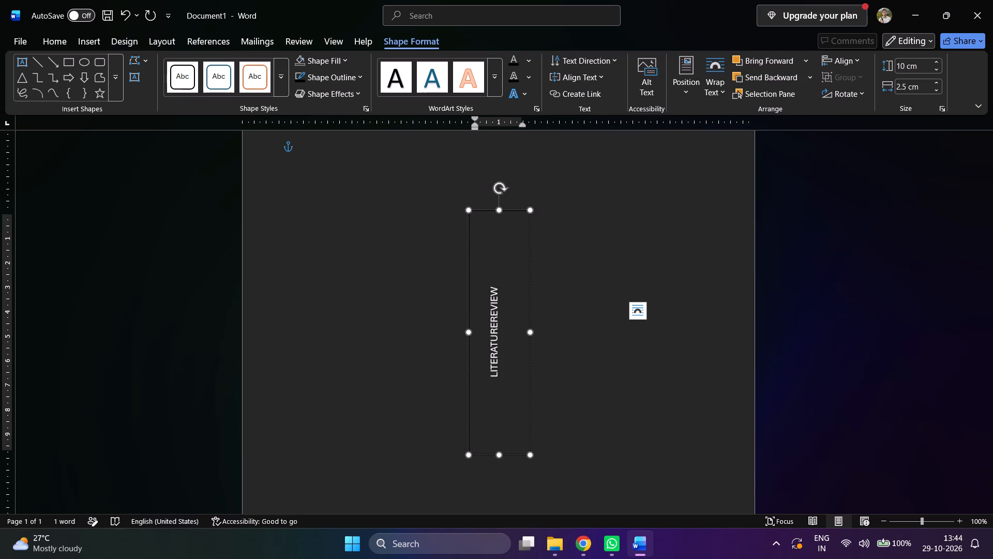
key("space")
Check the text formatting instructions in ChatGPT and change the font of "LITERATURE REVIEW" in the Word box to Times New Roman.
key("alt+Tab")
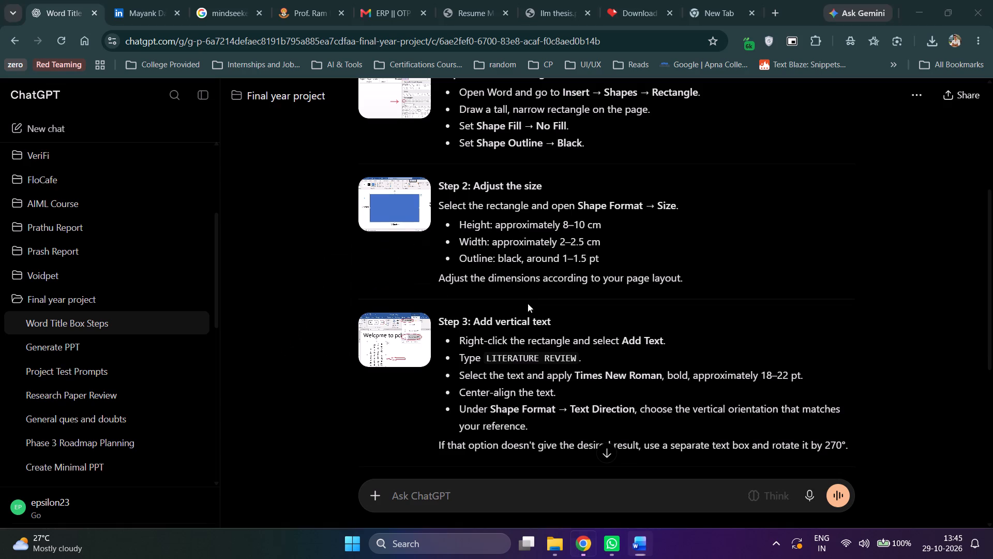
left_click(801, 313)
scroll(721, 296, "down", 1)
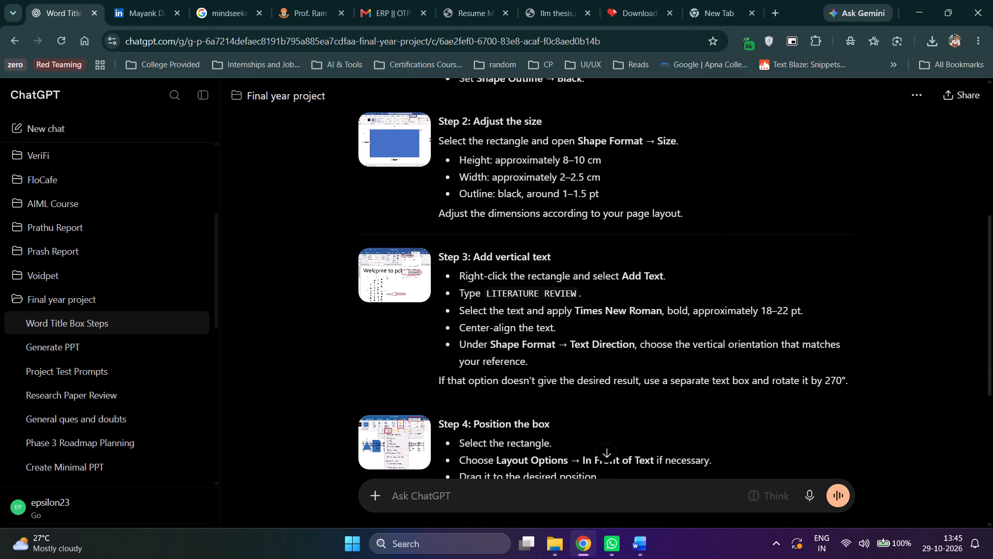
key("alt+Tab")
left_click_drag(493, 279, 492, 346)
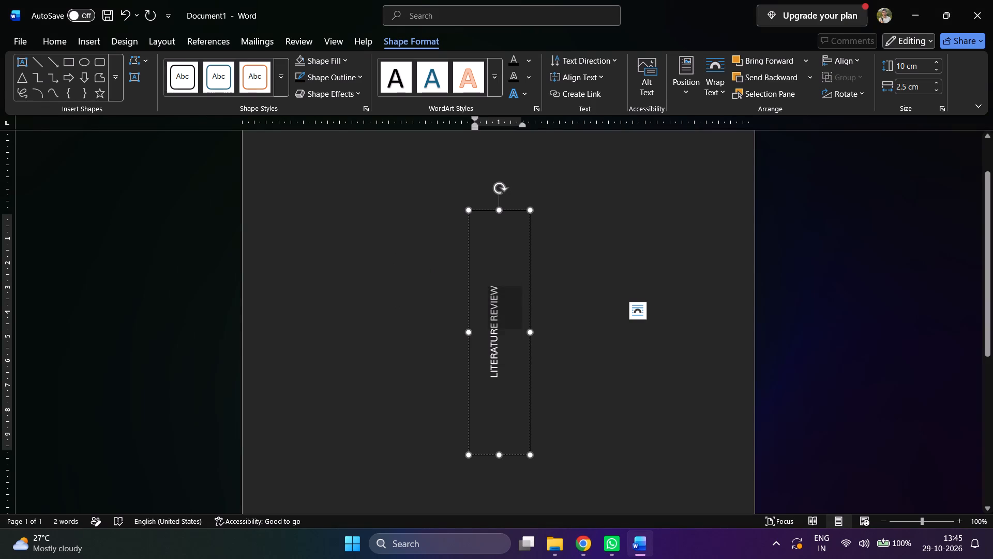
left_click_drag(492, 346, 487, 385)
left_click(543, 347)
left_click(561, 343)
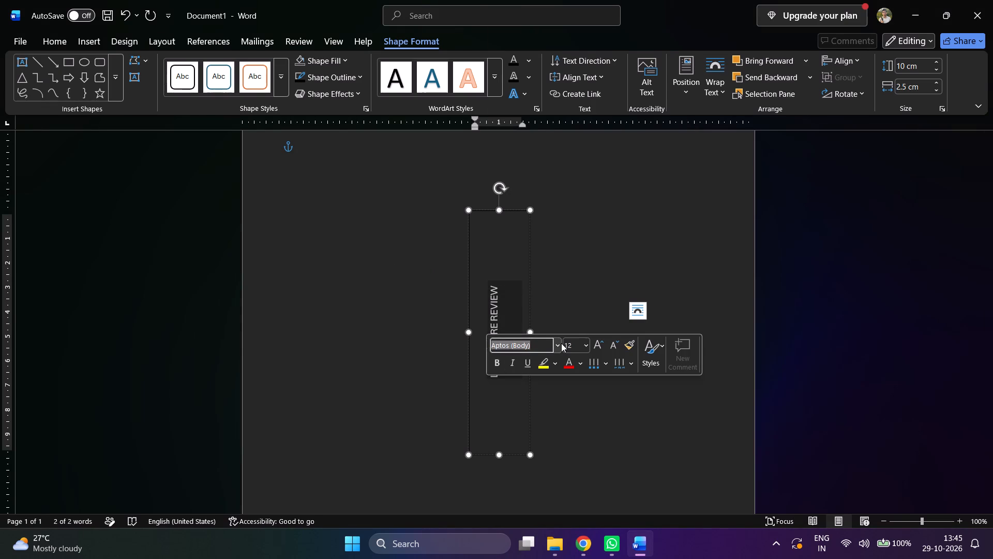
key("t")
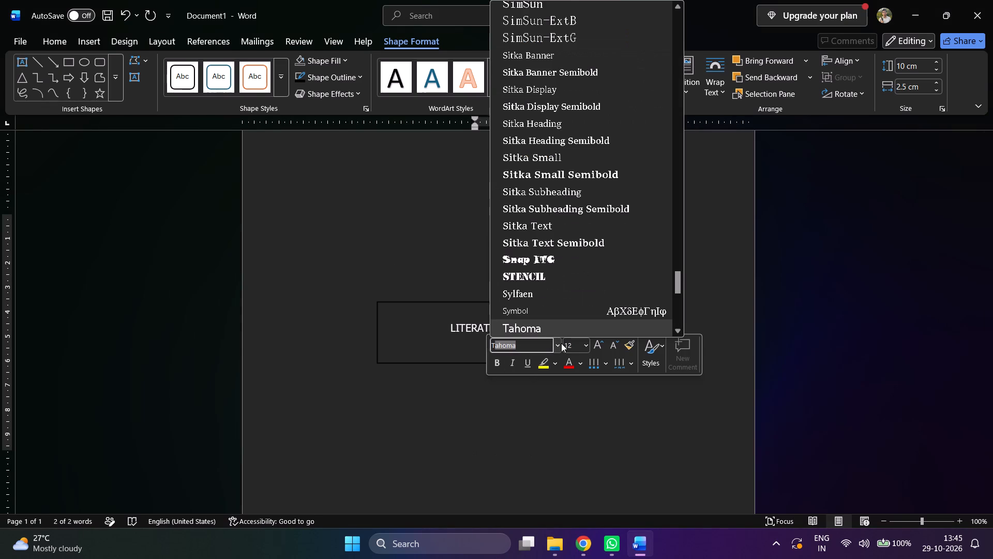
key("i")
key("m")
left_click(563, 325)
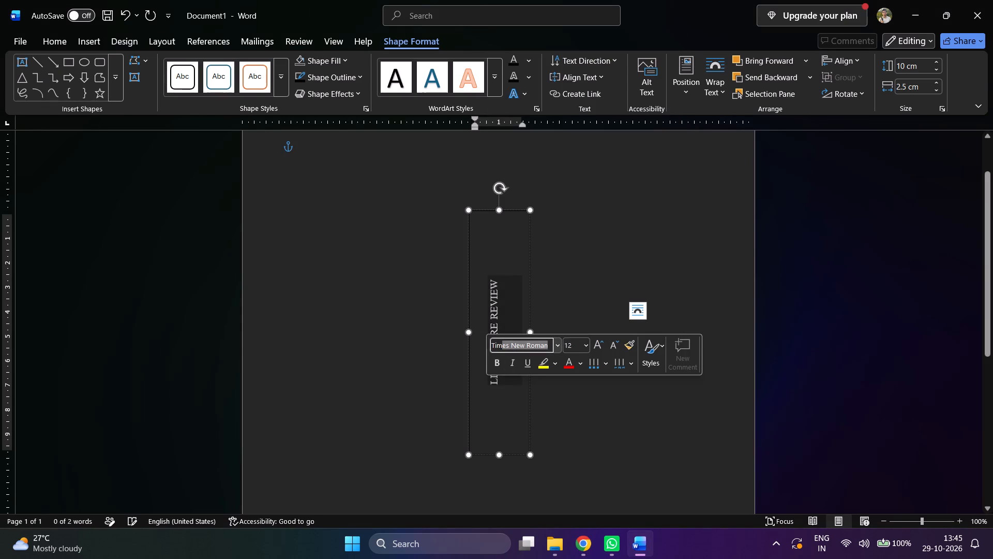
Recheck ChatGPT's recommended text size, and make "LITERATURE REVIEW" in the Word box 20 pt and bold.
key("alt+Tab")
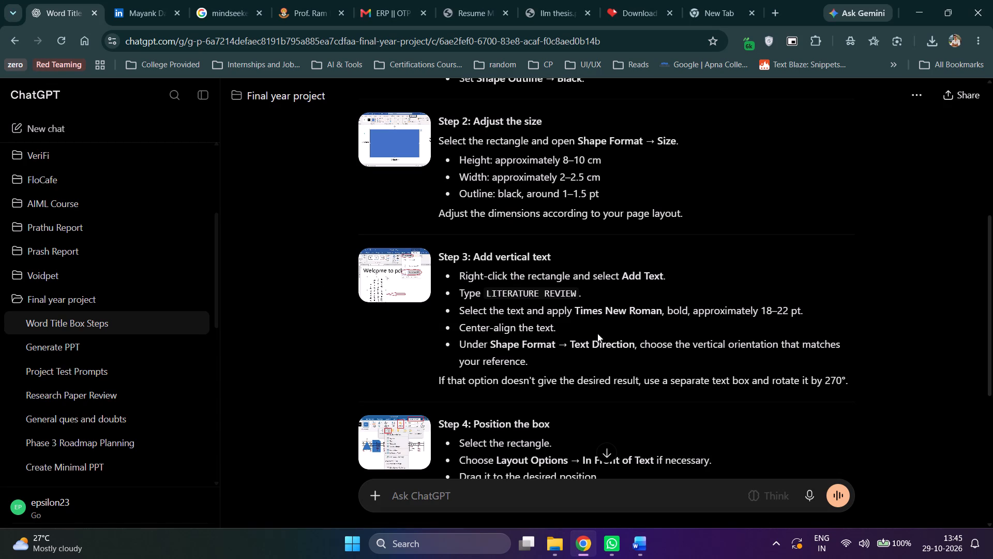
key("alt+Tab")
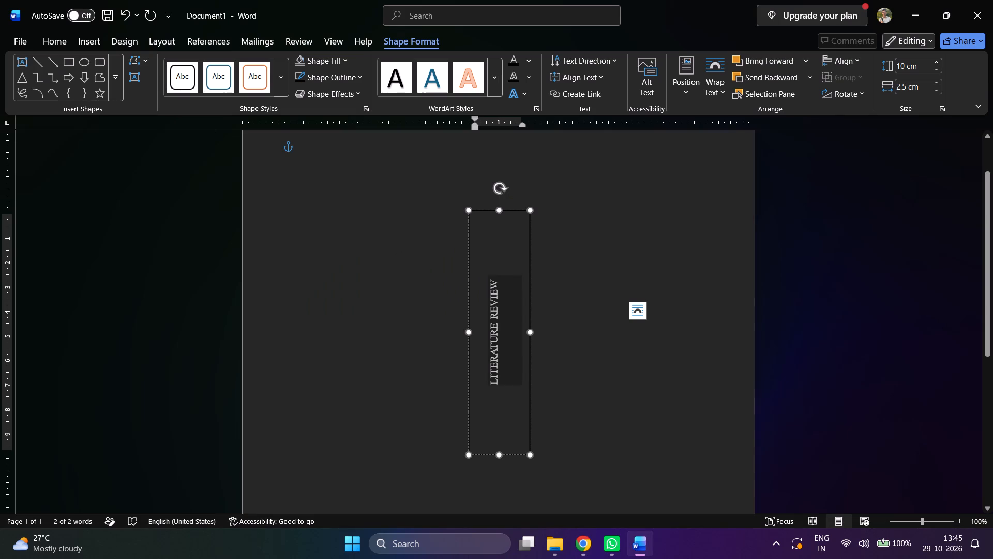
left_click(499, 302)
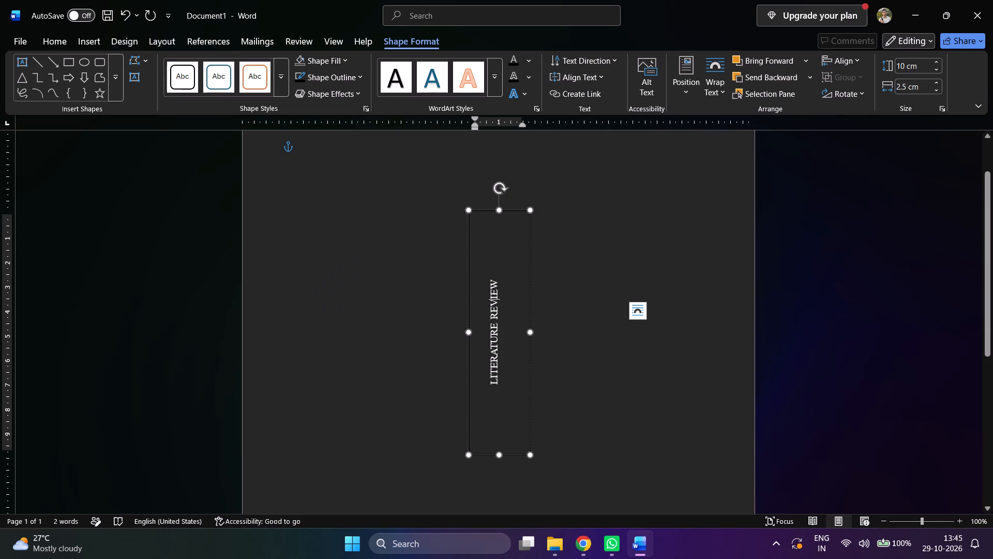
left_click_drag(493, 276, 500, 389)
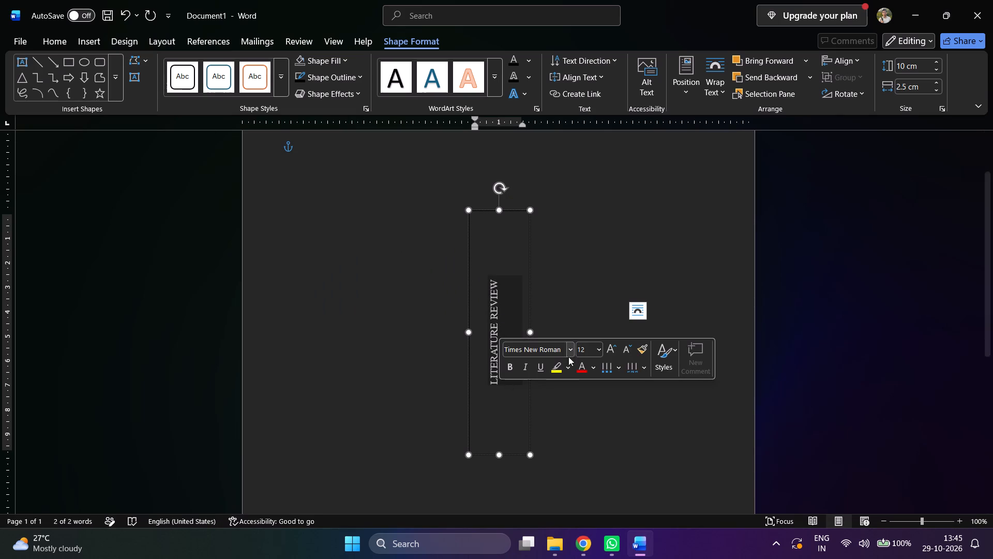
triple_click(607, 348)
left_click(607, 347)
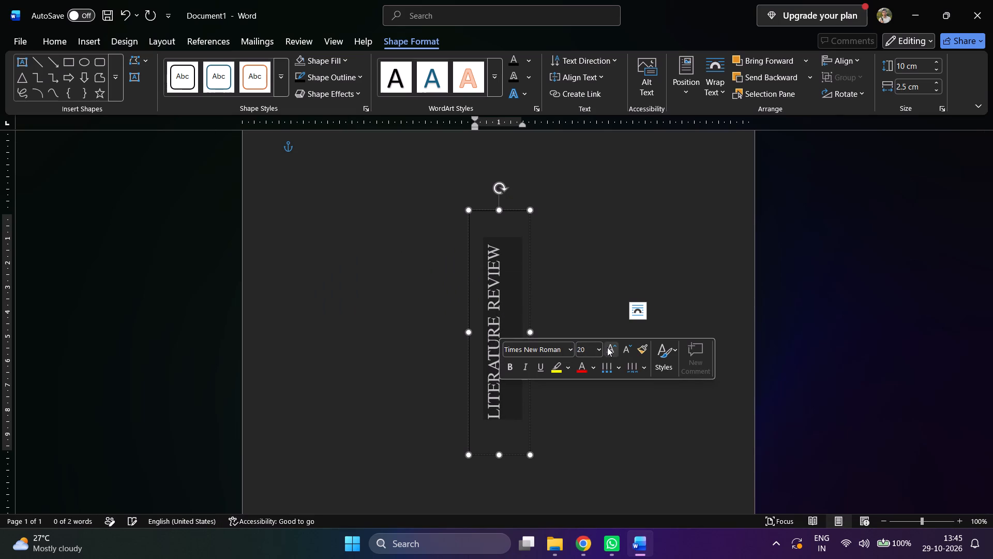
left_click(511, 364)
Switch to the ChatGPT conversation and examine the remaining vertical text instructions and the steps for positioning the box.
key("alt+Tab")
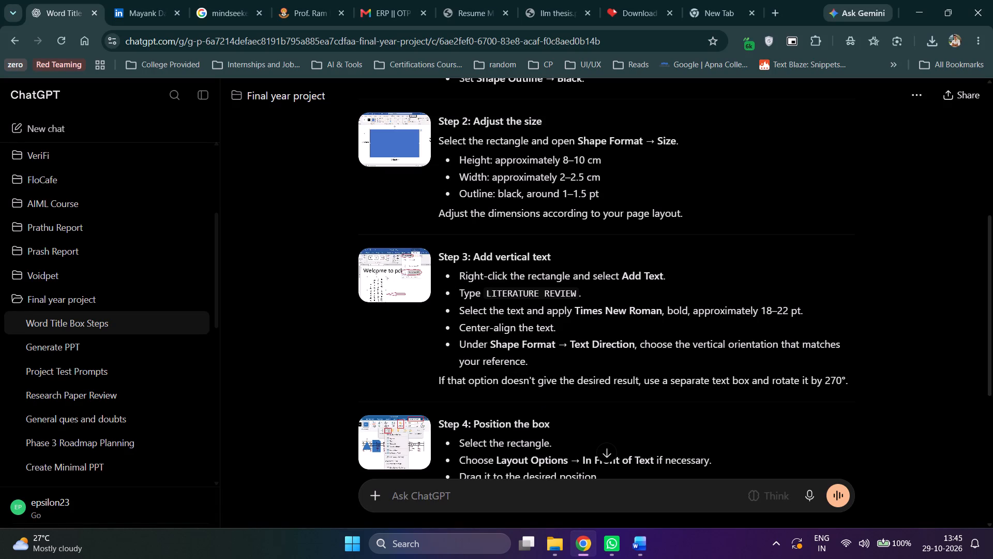
scroll(515, 358, "down", 2)
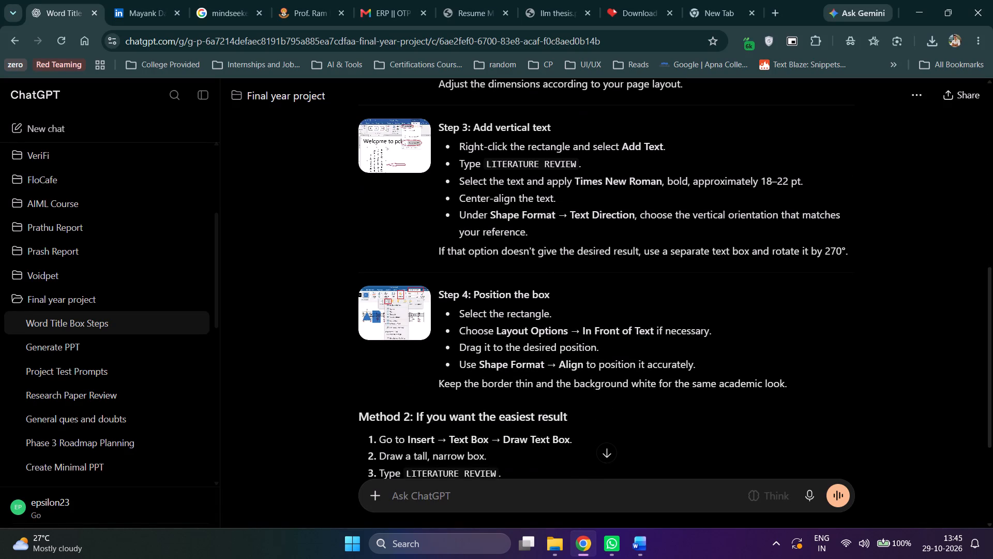
scroll(530, 362, "up", 1)
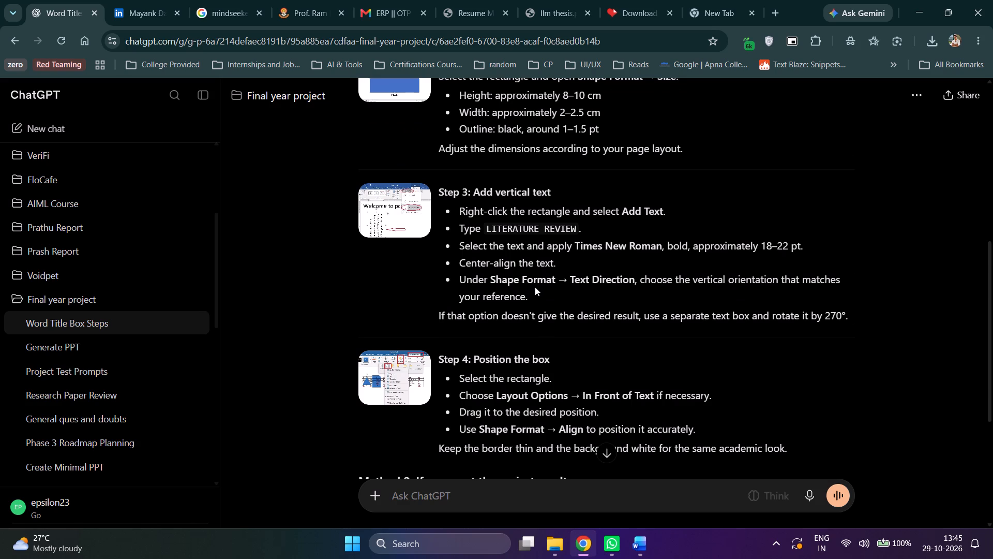
scroll(535, 287, "down", 1)
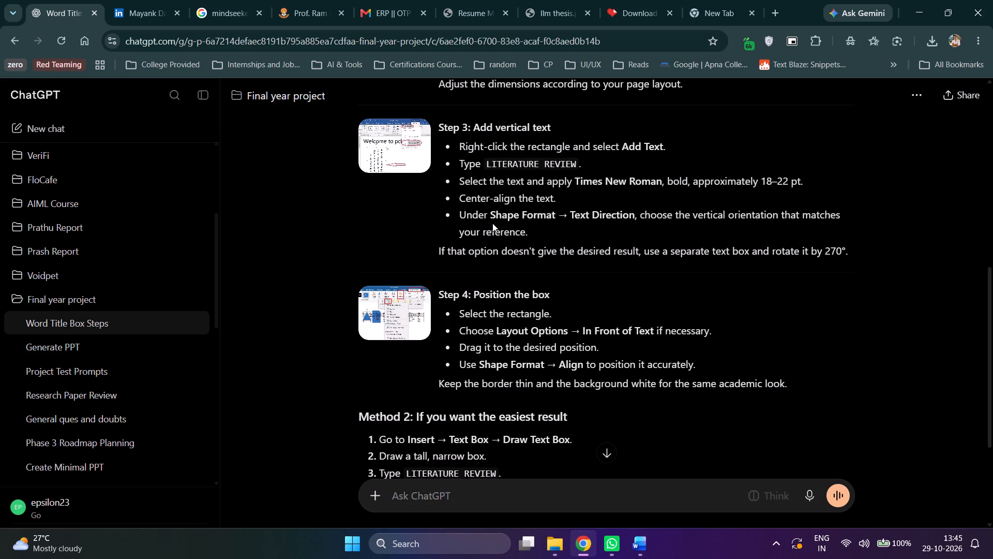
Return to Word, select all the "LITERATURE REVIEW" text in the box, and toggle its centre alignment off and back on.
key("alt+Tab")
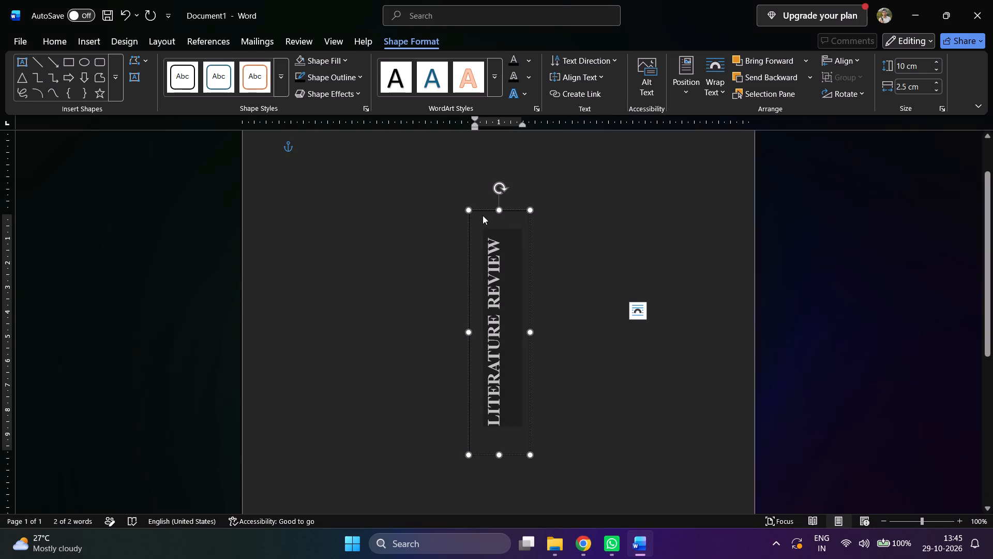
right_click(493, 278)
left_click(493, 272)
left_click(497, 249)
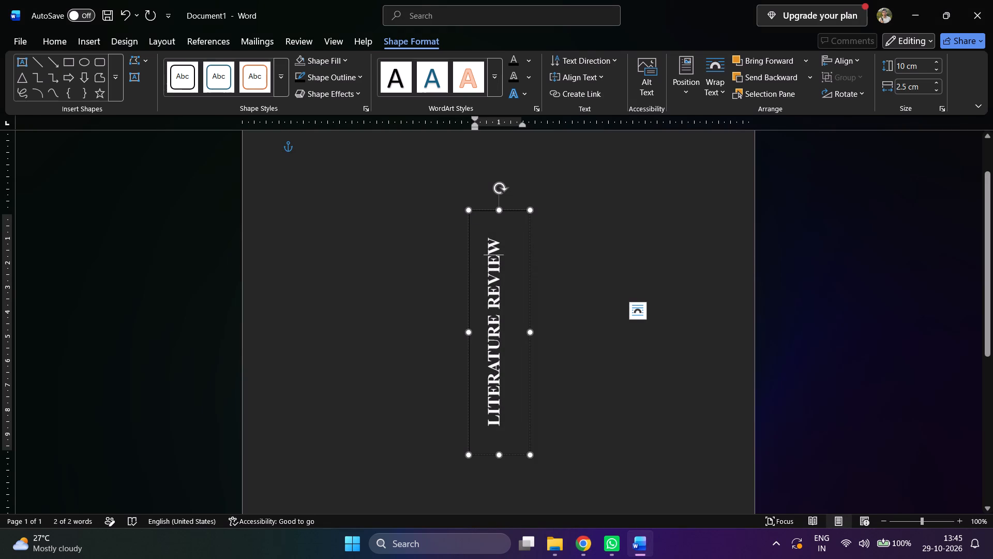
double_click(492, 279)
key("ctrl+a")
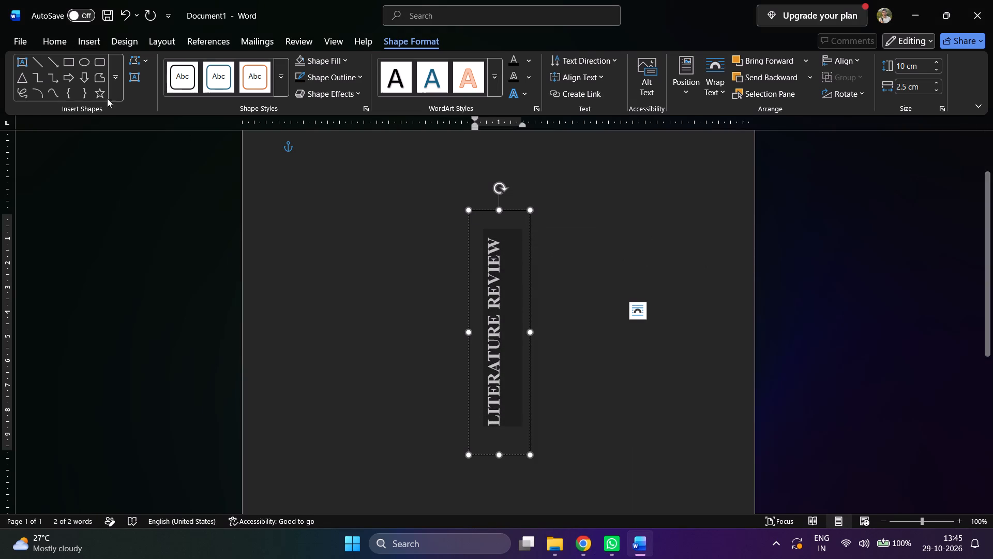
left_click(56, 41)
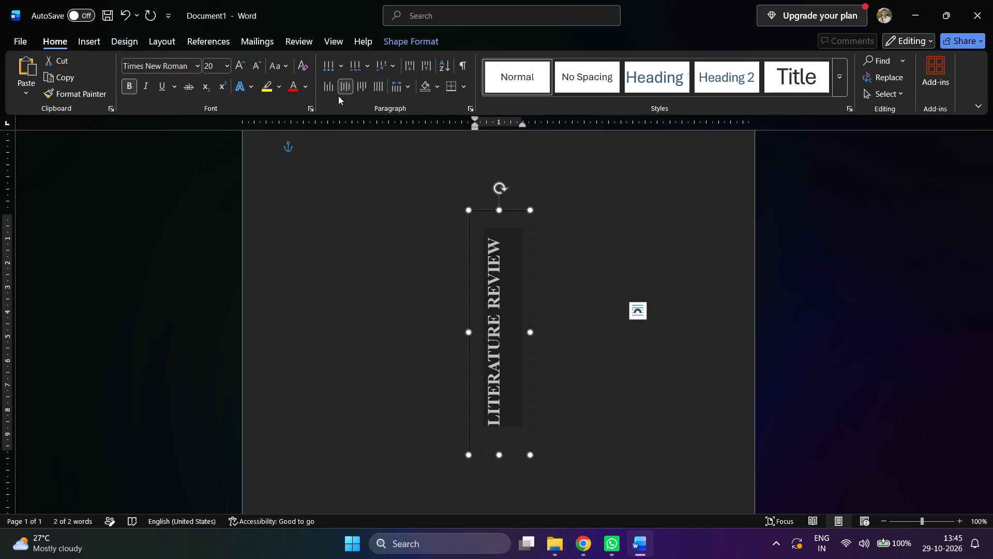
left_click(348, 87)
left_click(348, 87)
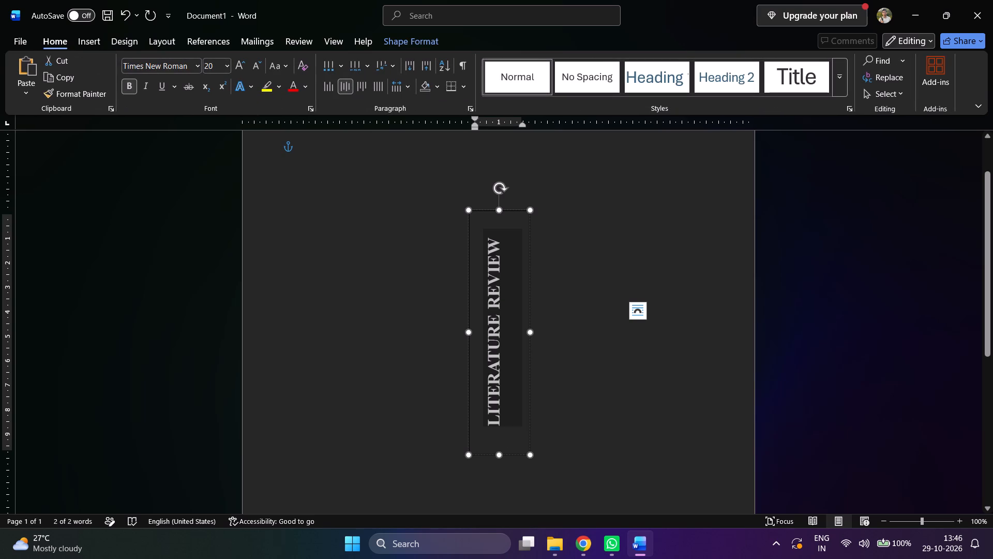
Switch to Chrome and open a new browser tab.
left_click(591, 548)
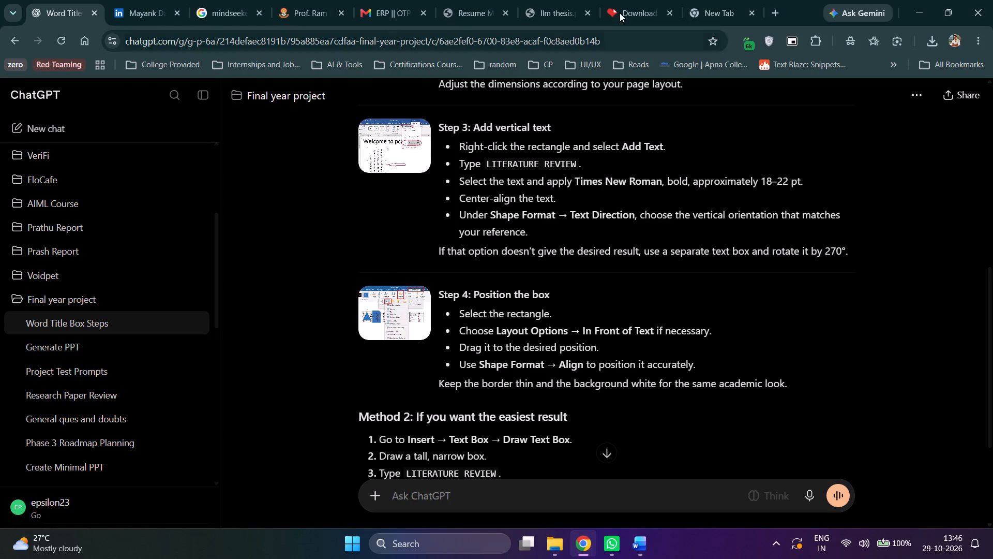
left_click(777, 4)
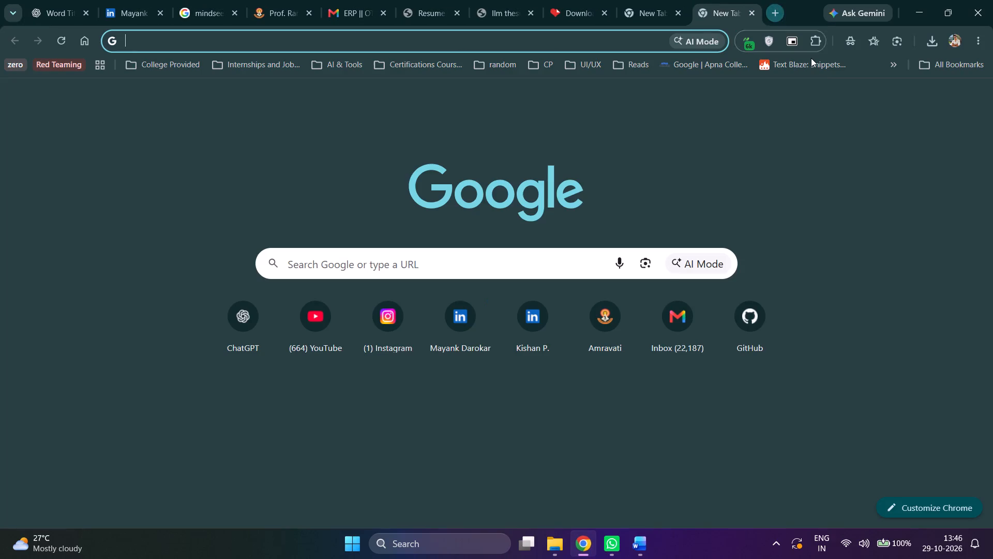
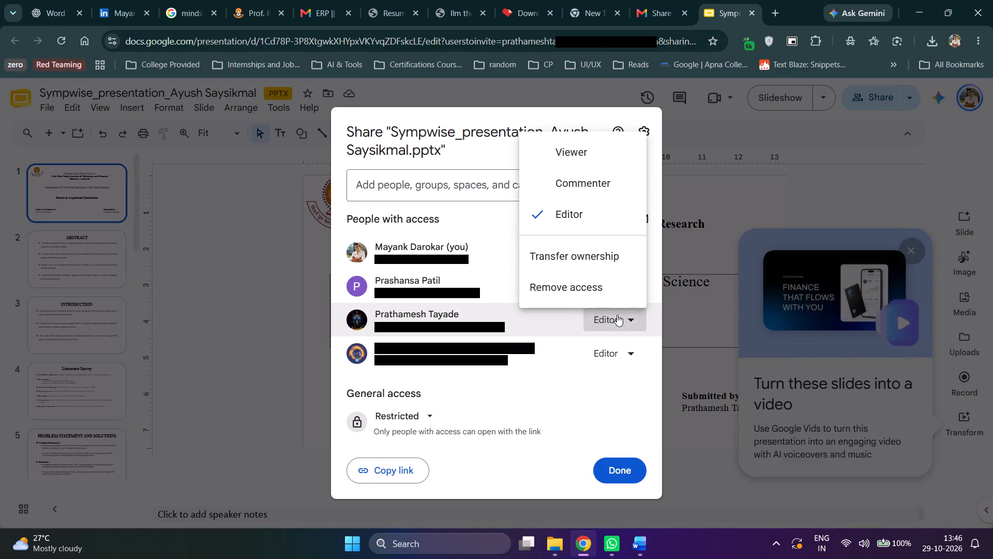
Change the Sympwise presentation's general access from Restricted to Anyone with the link and finish sharing.
left_click(413, 424)
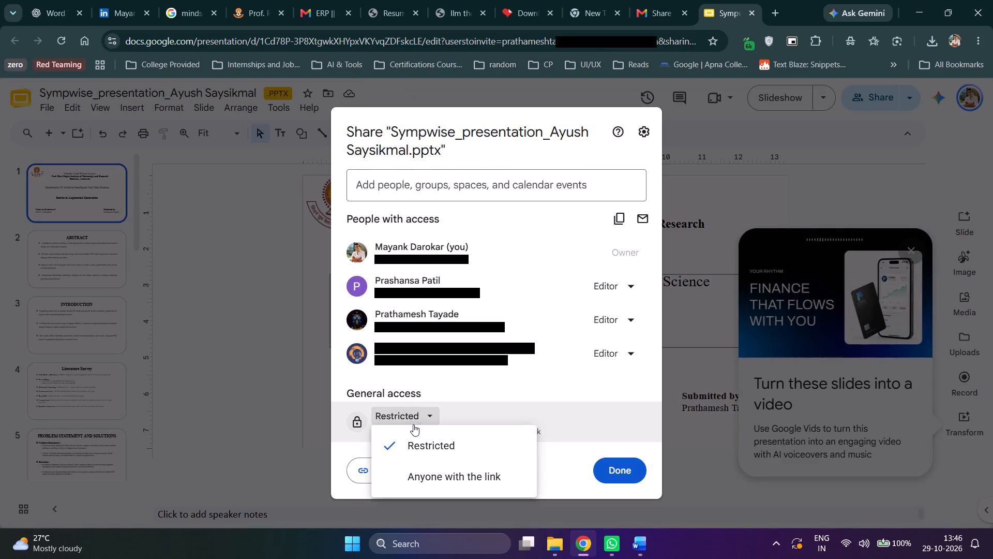
left_click(421, 479)
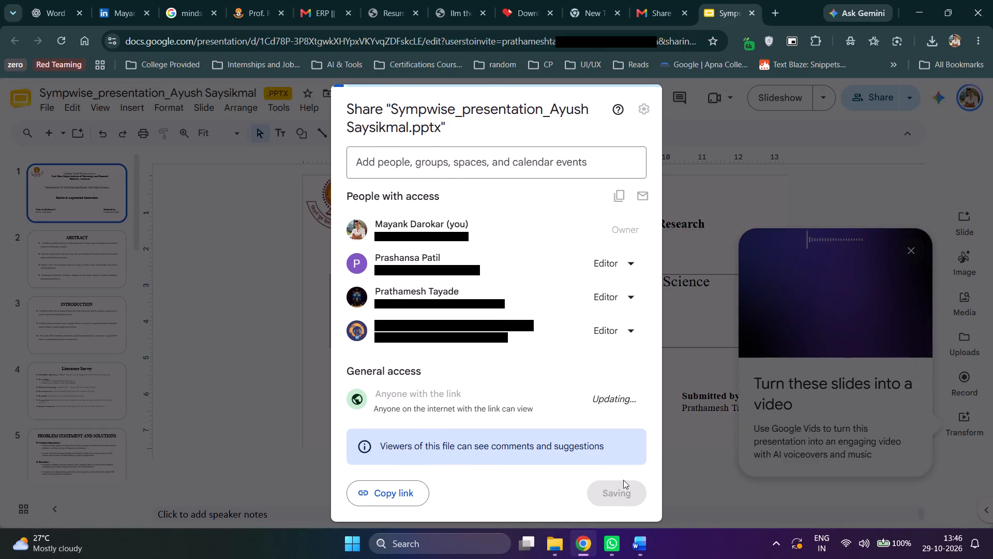
left_click(615, 499)
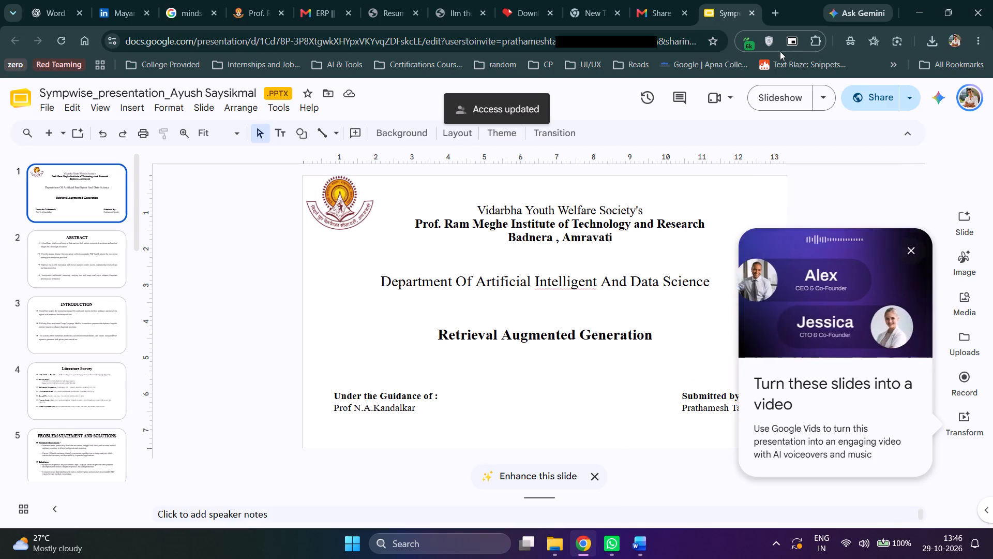
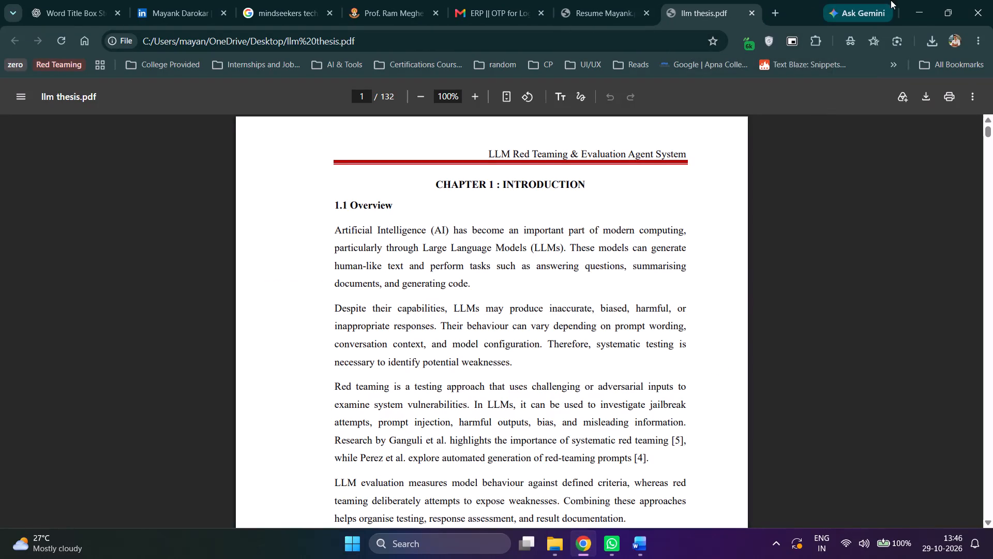
Switch to the Word document, rotate the "LITERATURE REVIEW" box a quarter turn clockwise so its text reads horizontally, and shift it slightly down the page.
left_click(914, 0)
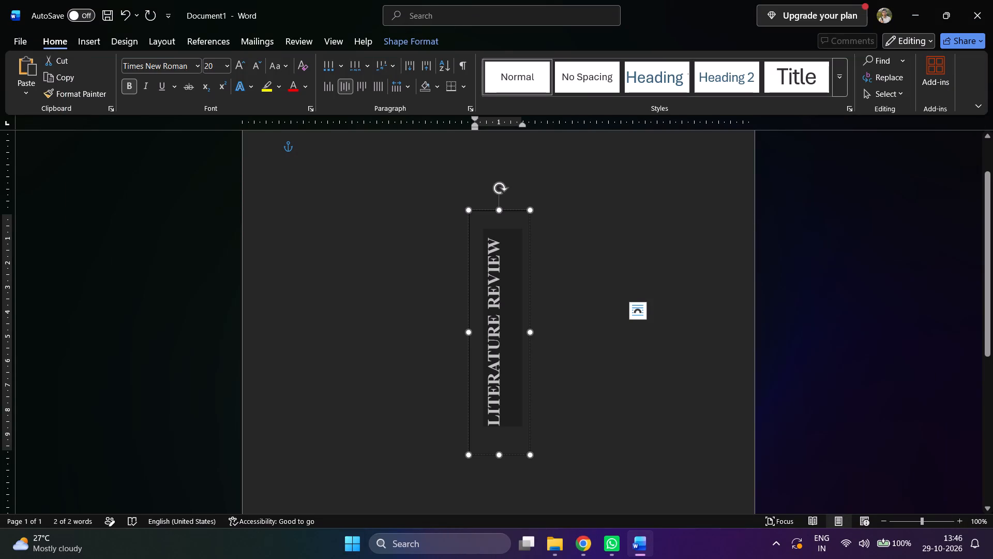
left_click_drag(500, 188, 501, 170)
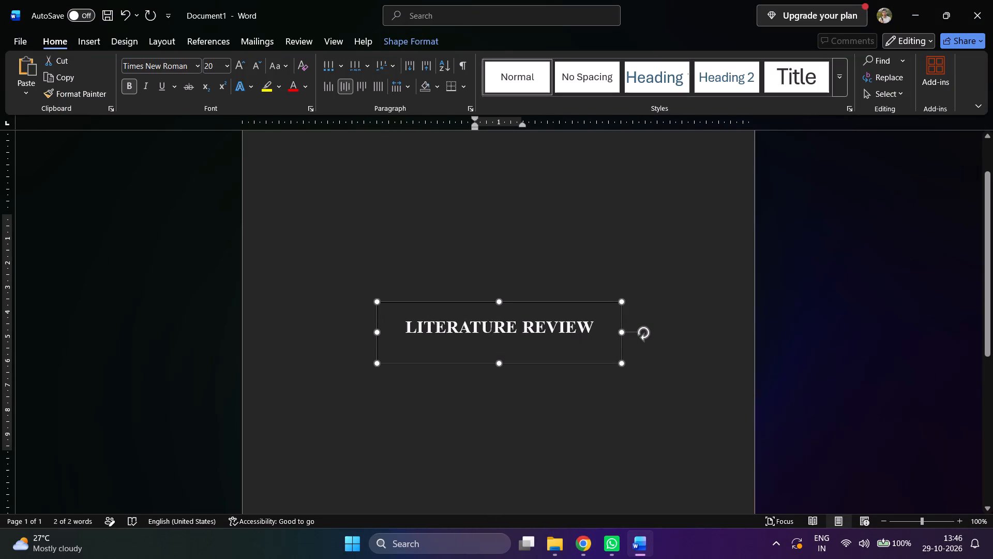
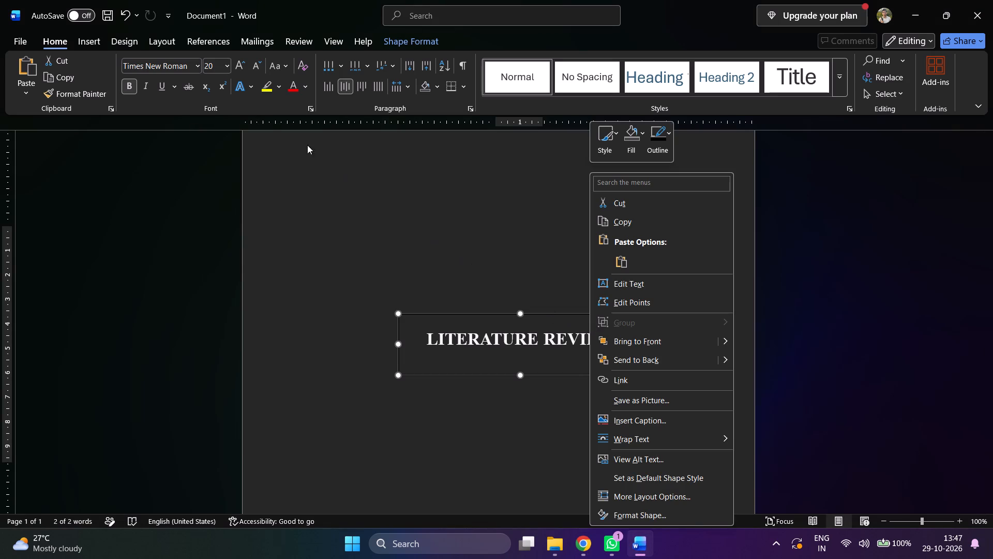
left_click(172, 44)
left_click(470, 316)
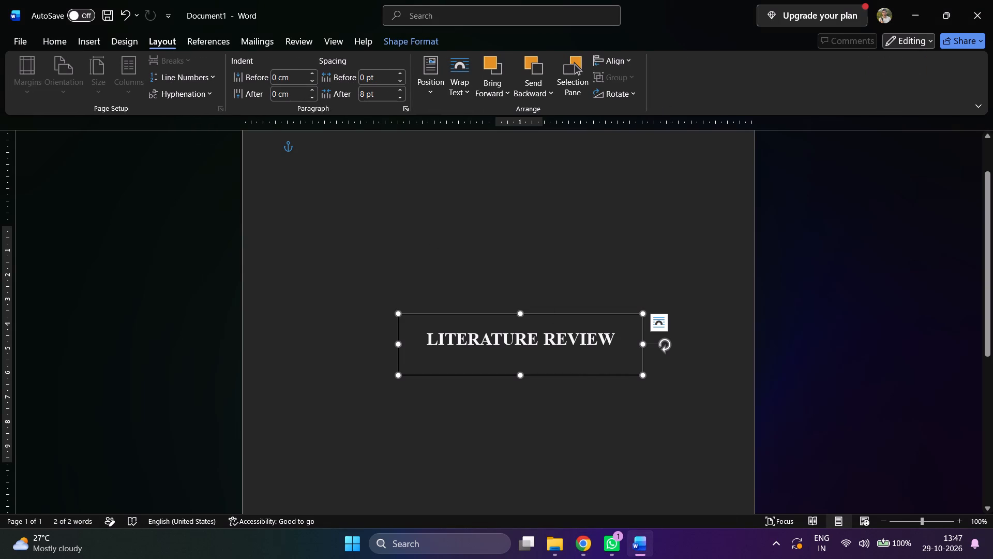
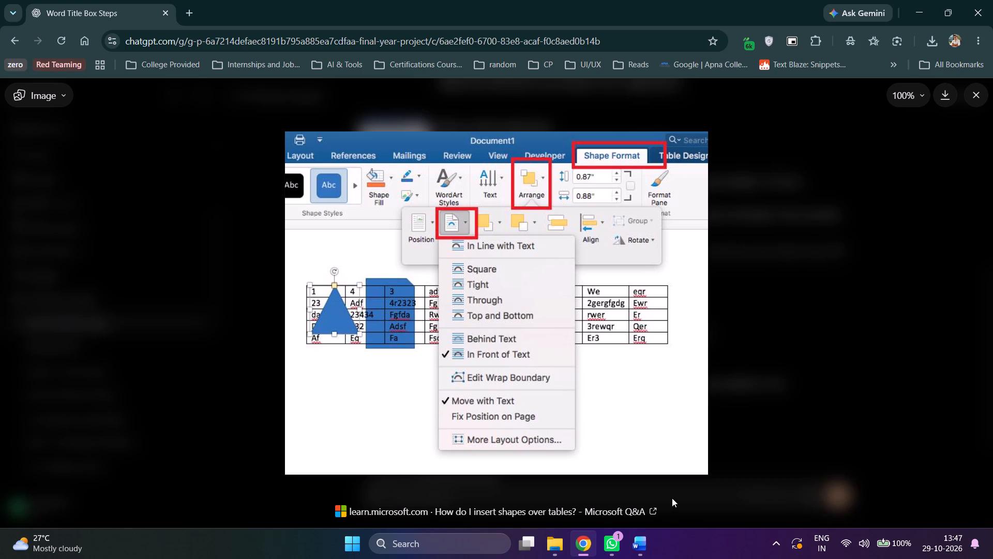
Switch to Word, select the LITERATURE REVIEW title box, and open its page position options.
left_click(639, 544)
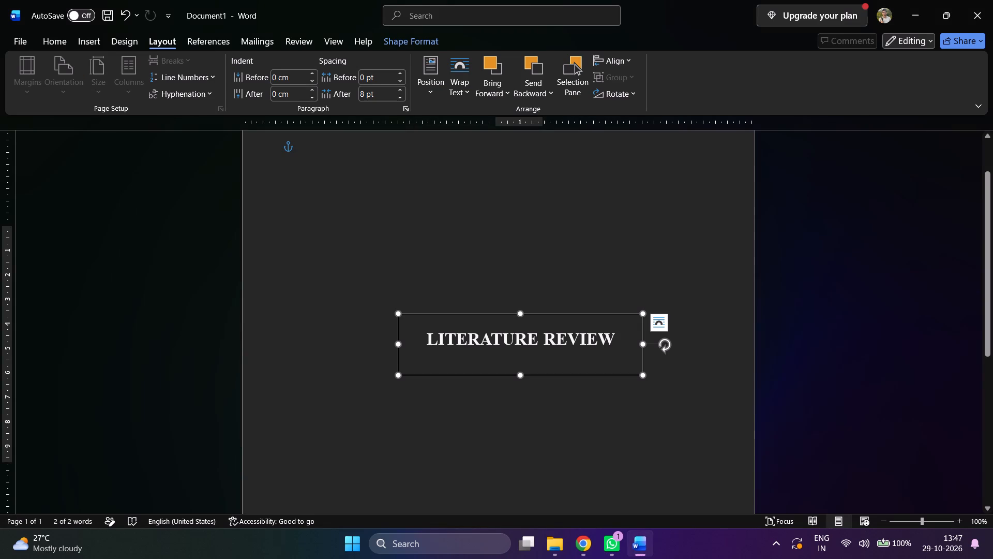
left_click(569, 312)
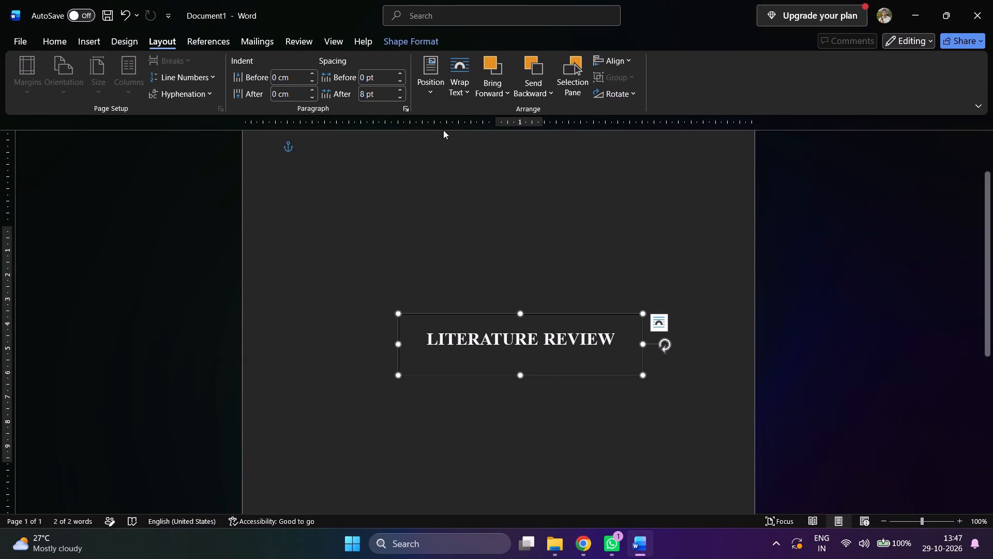
left_click(434, 92)
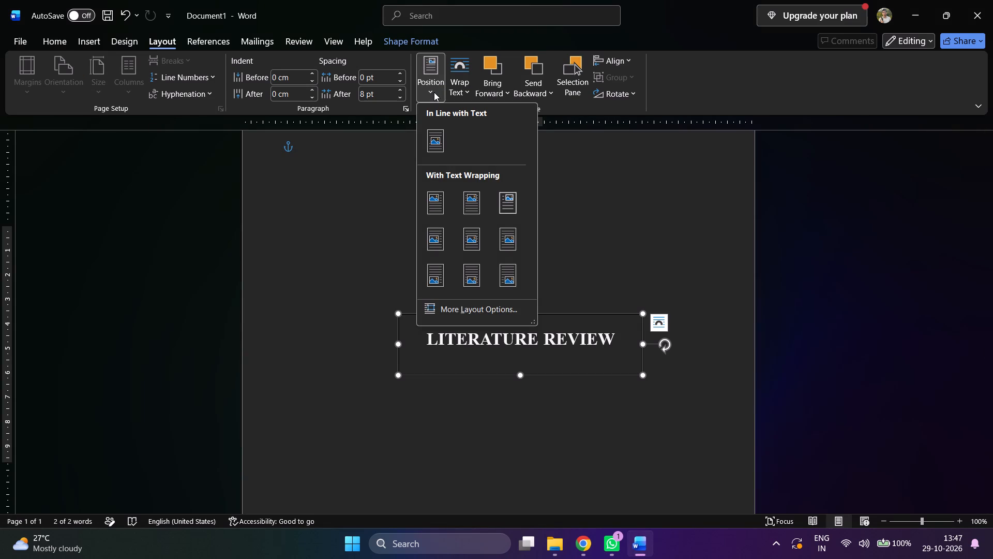
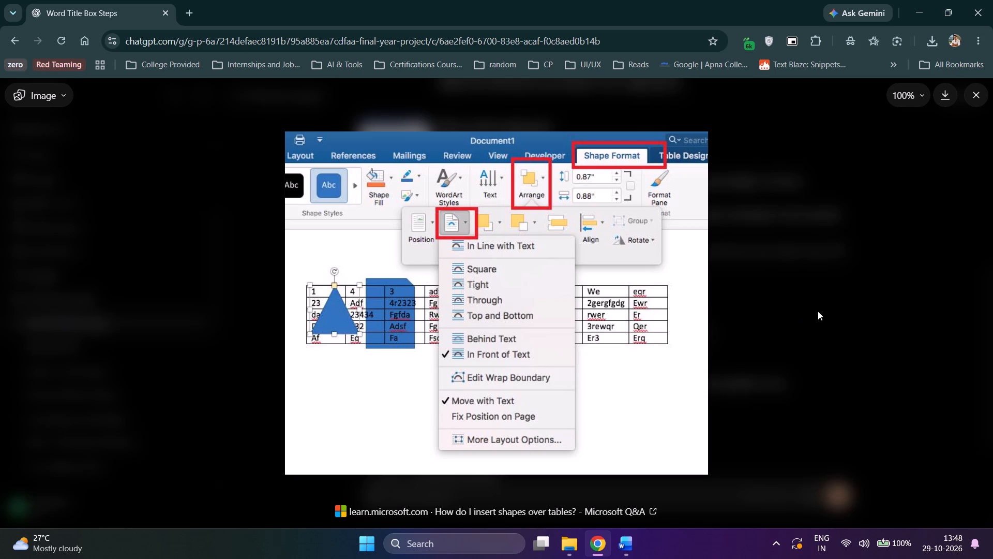
Close the enlarged layout-options reference image and return to the ChatGPT instructions for positioning the box.
left_click(831, 304)
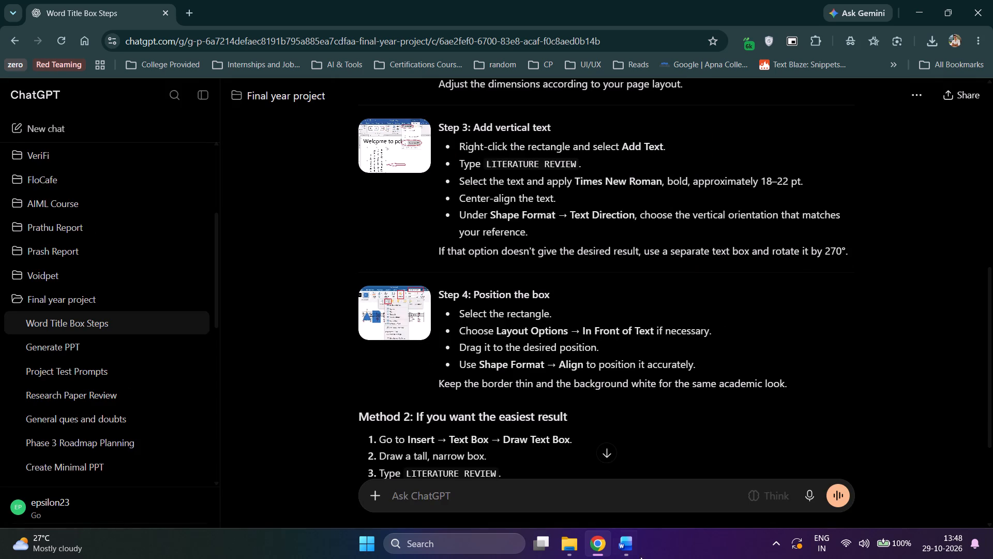
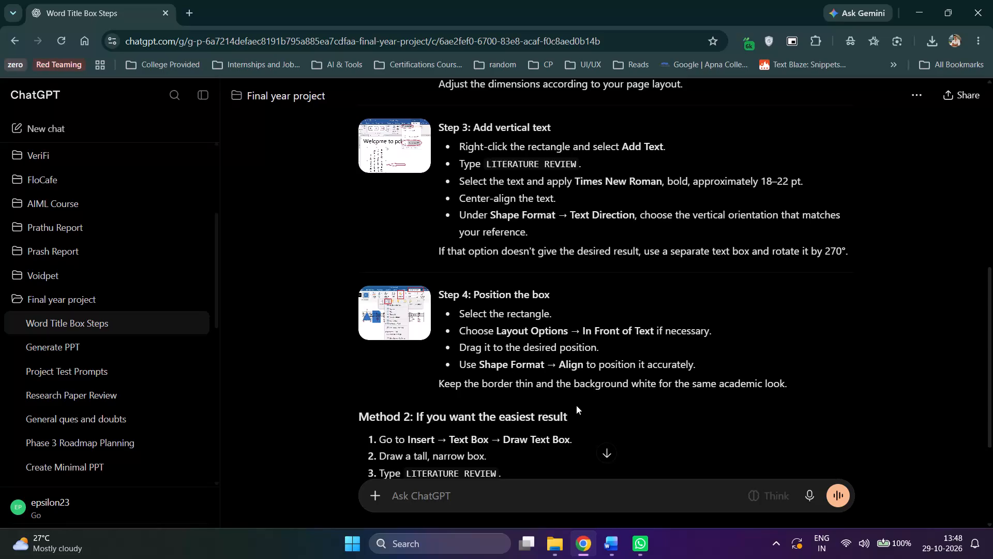
Consult the enlarged layout-options reference image in ChatGPT, and set the LITERATURE REVIEW box's text wrapping to In Front of Text in Word.
left_click(375, 291)
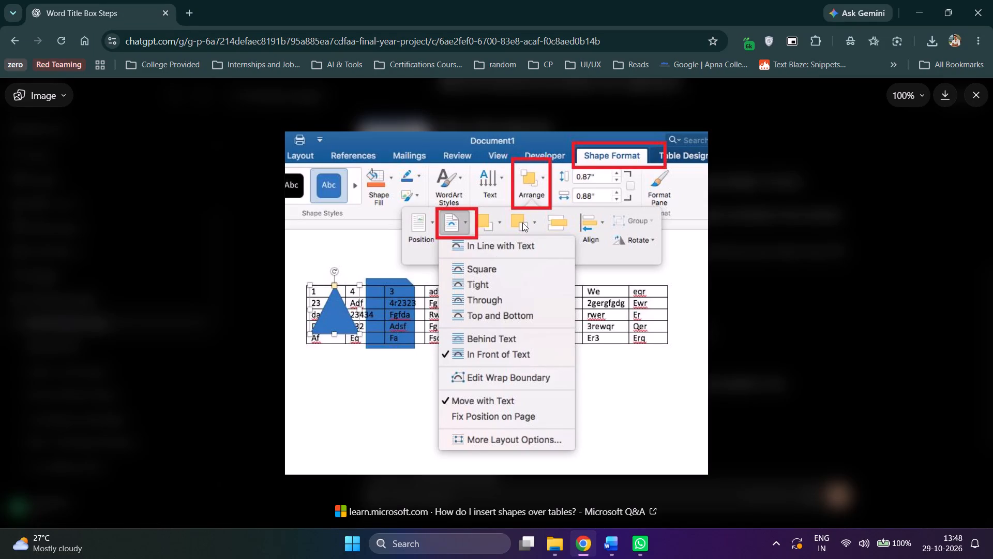
key("alt+Tab")
key("alt+Tab")
key("alt+Tab")
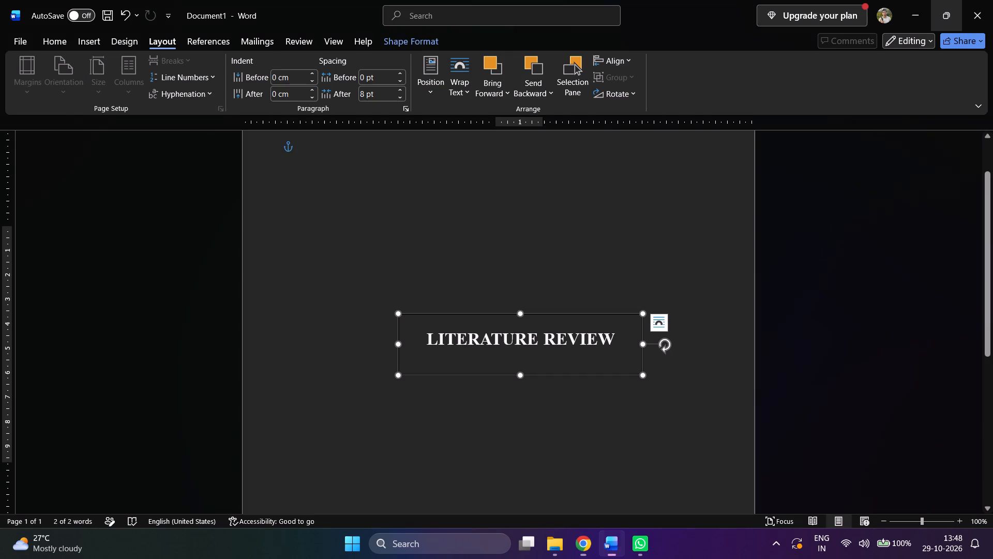
left_click(432, 94)
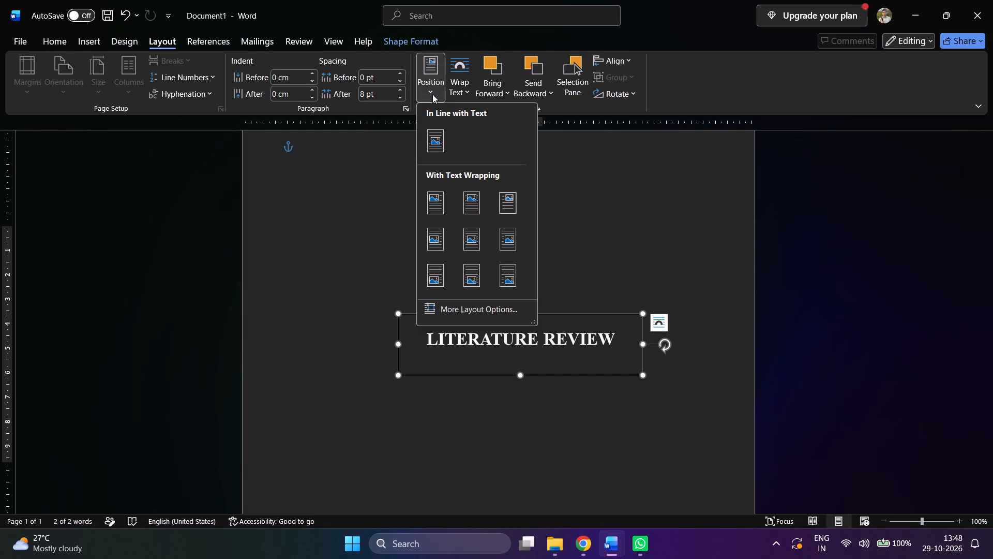
left_click(432, 94)
key("alt+Tab")
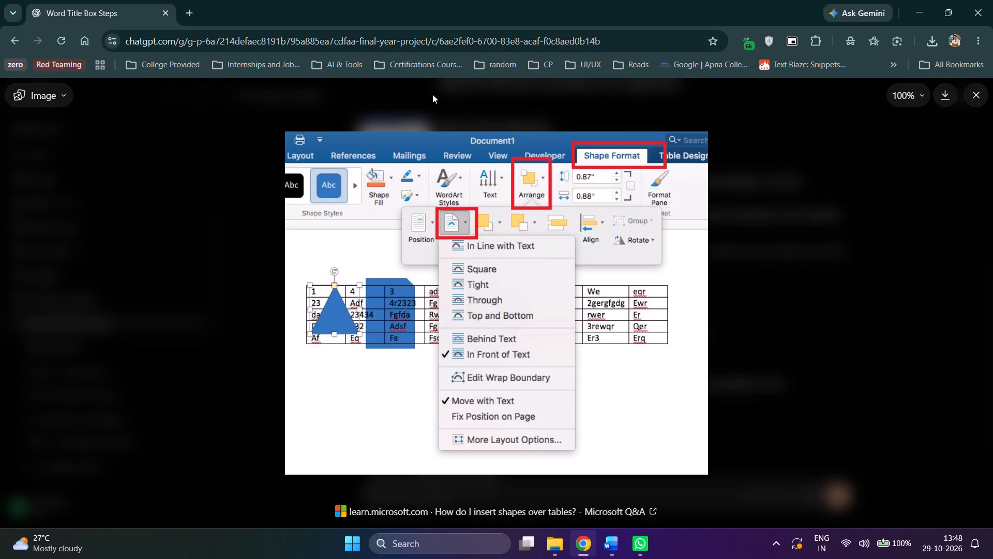
key("alt+Tab")
left_click(456, 94)
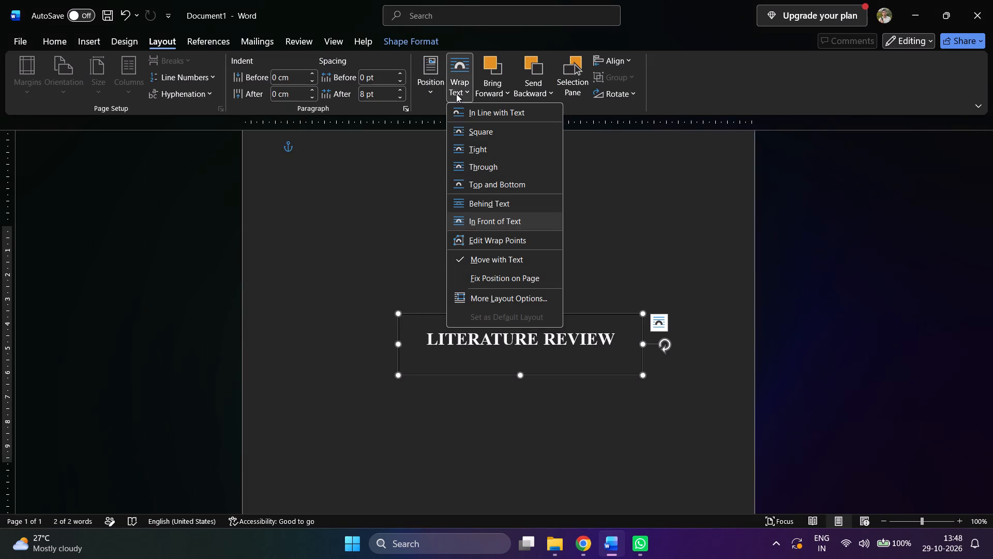
left_click(487, 223)
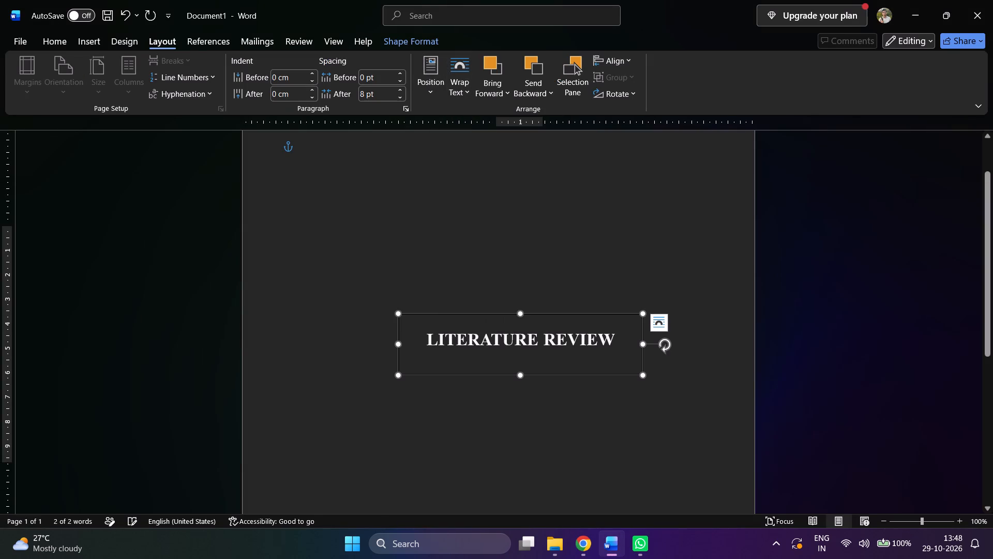
Return to ChatGPT, close the reference image, and read the remaining Step 4 positioning notes and the Method 2 instructions.
key("alt+Tab")
left_click(820, 350)
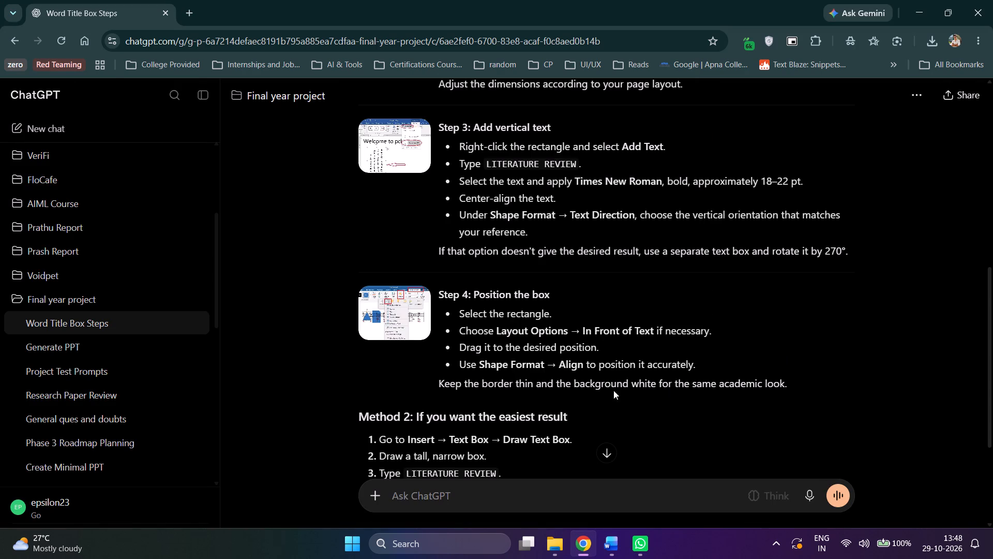
scroll(610, 386, "down", 2)
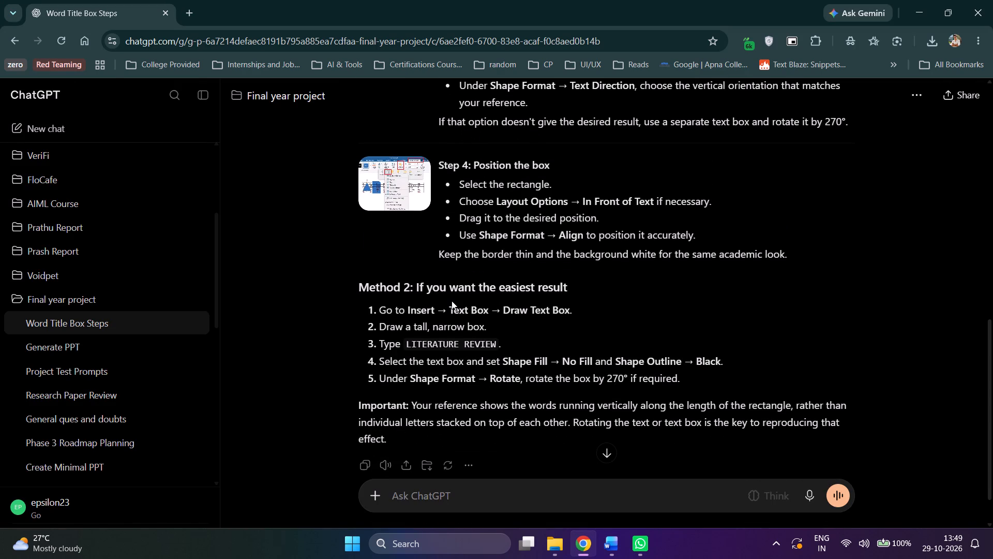
scroll(456, 298, "up", 2)
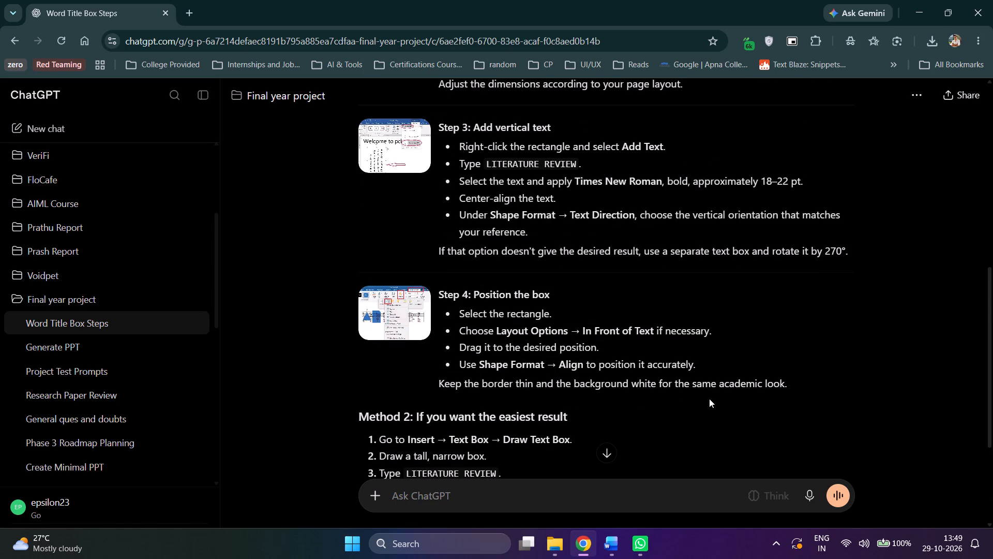
scroll(709, 399, "down", 2)
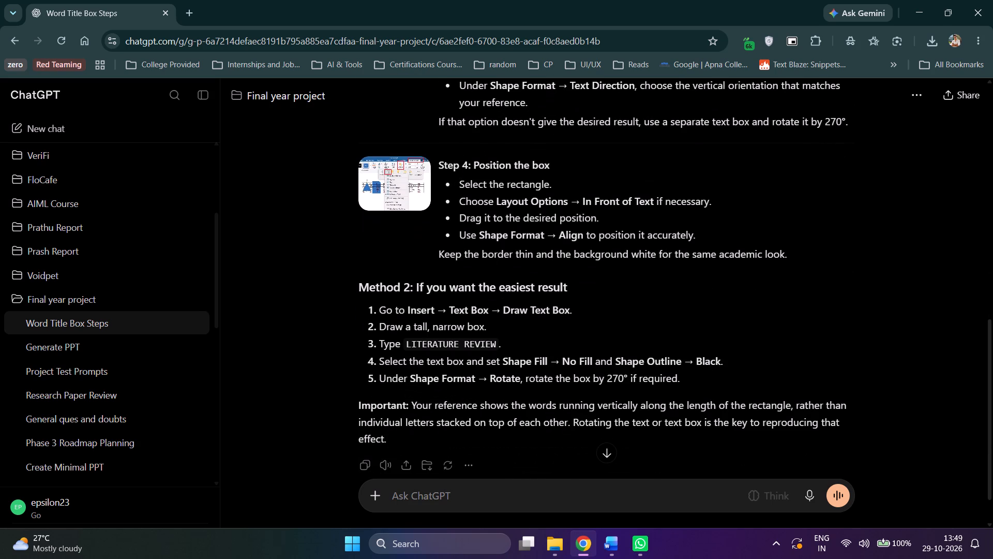
In Word, move the LITERATURE REVIEW box to the middle of the page, roughly centred horizontally and vertically, and deselect it.
key("alt+Tab")
left_click_drag(608, 314, 597, 319)
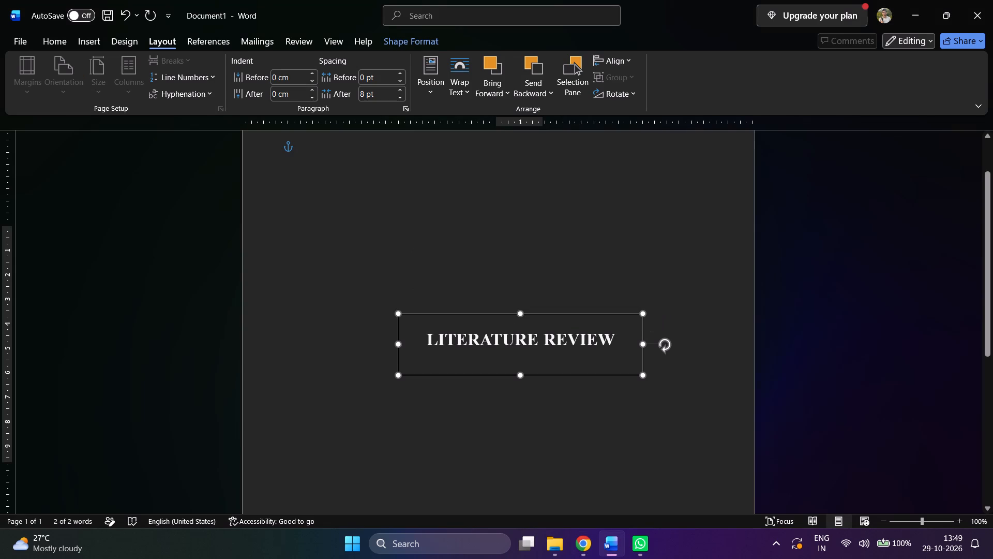
left_click_drag(597, 319, 592, 326)
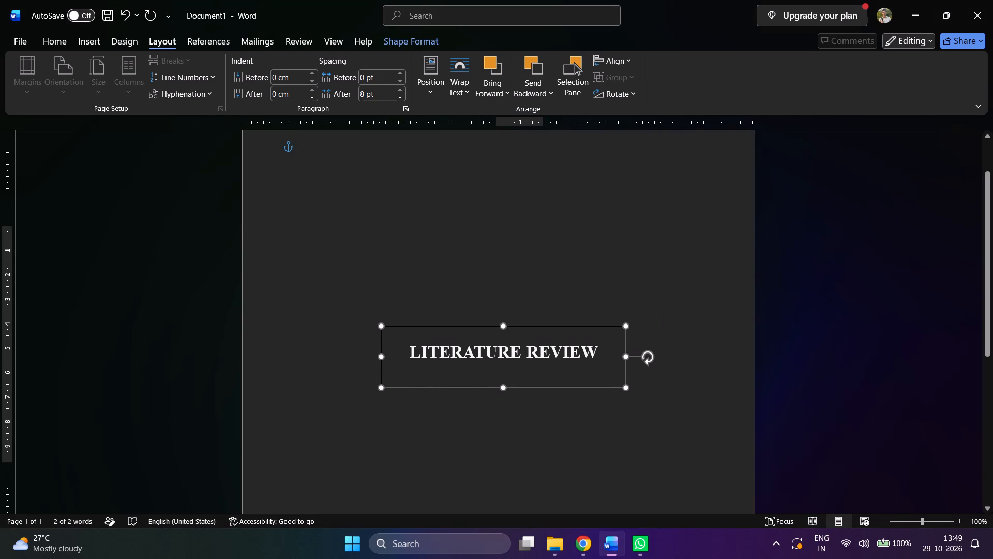
left_click_drag(592, 326, 590, 313)
scroll(781, 304, "down", 3)
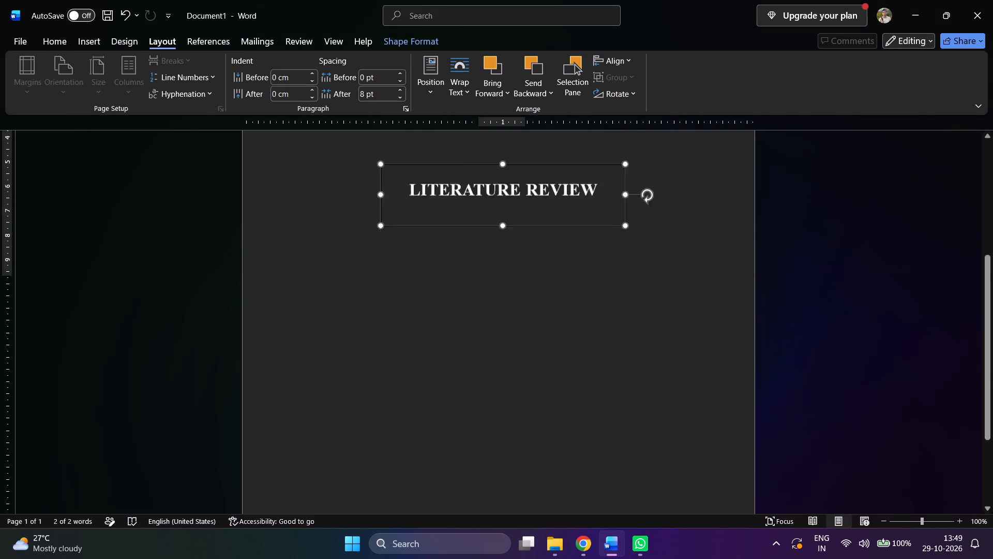
scroll(781, 304, "down", 13)
scroll(781, 304, "up", 15)
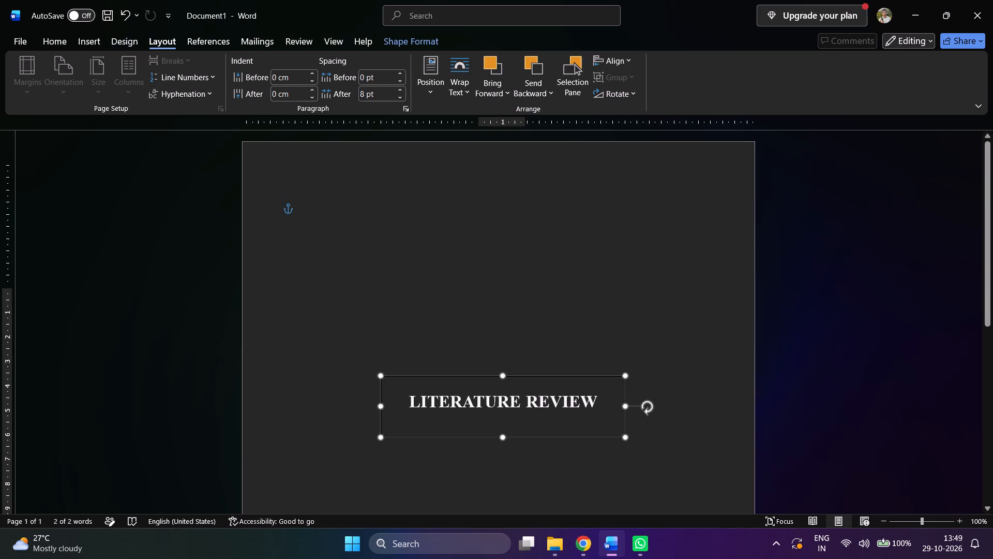
scroll(781, 304, "down", 4, "ctrl")
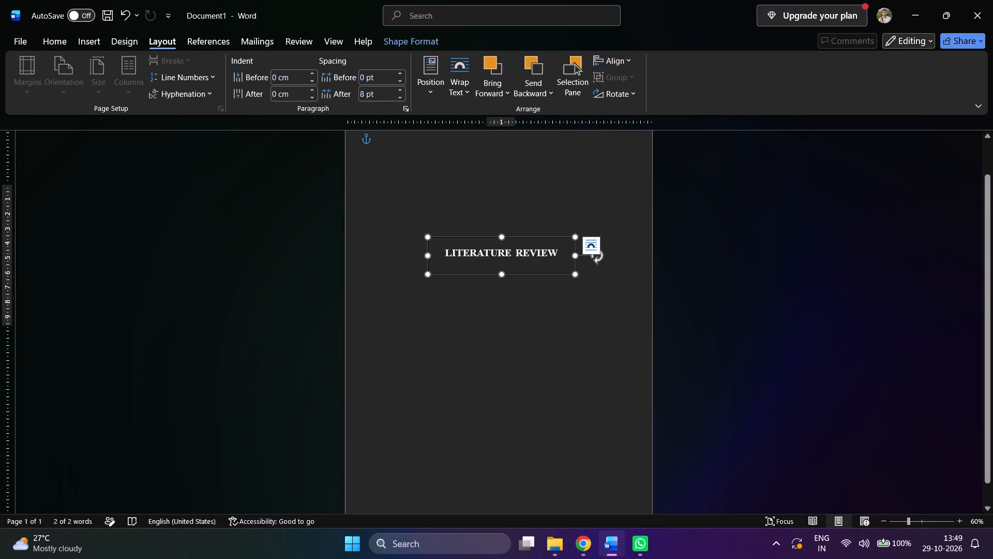
scroll(729, 297, "down", 1, "ctrl")
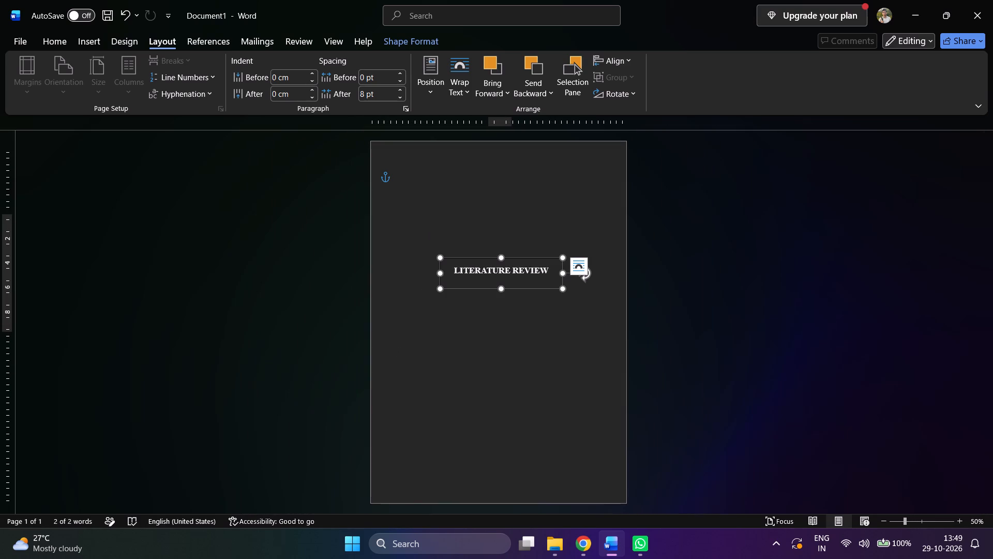
left_click_drag(532, 258, 531, 304)
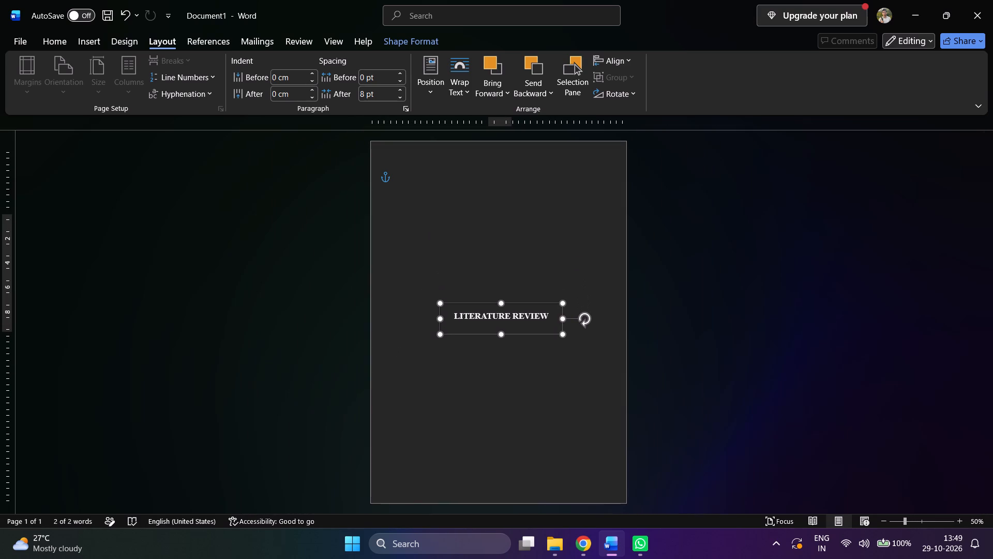
left_click_drag(531, 304, 536, 305)
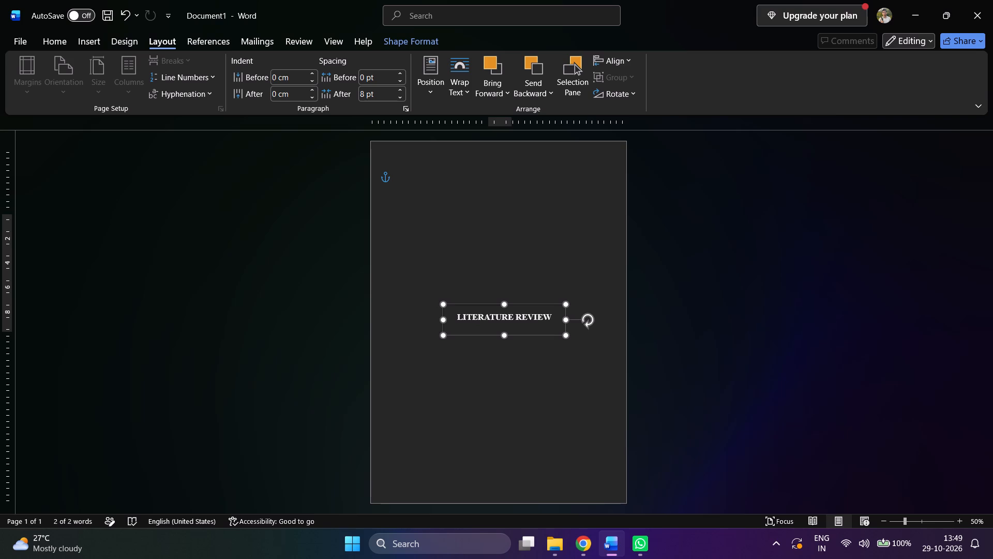
left_click_drag(536, 305, 535, 302)
left_click(732, 284)
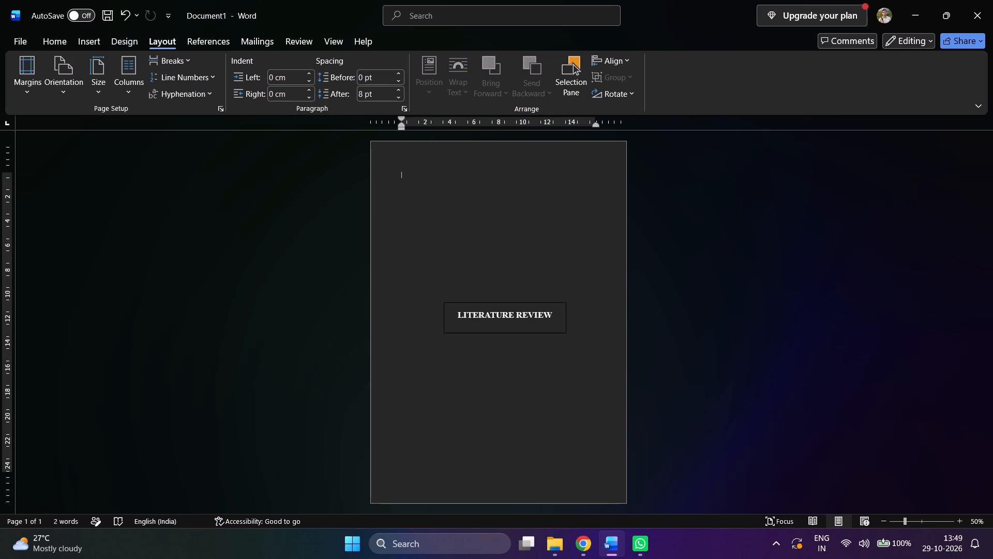
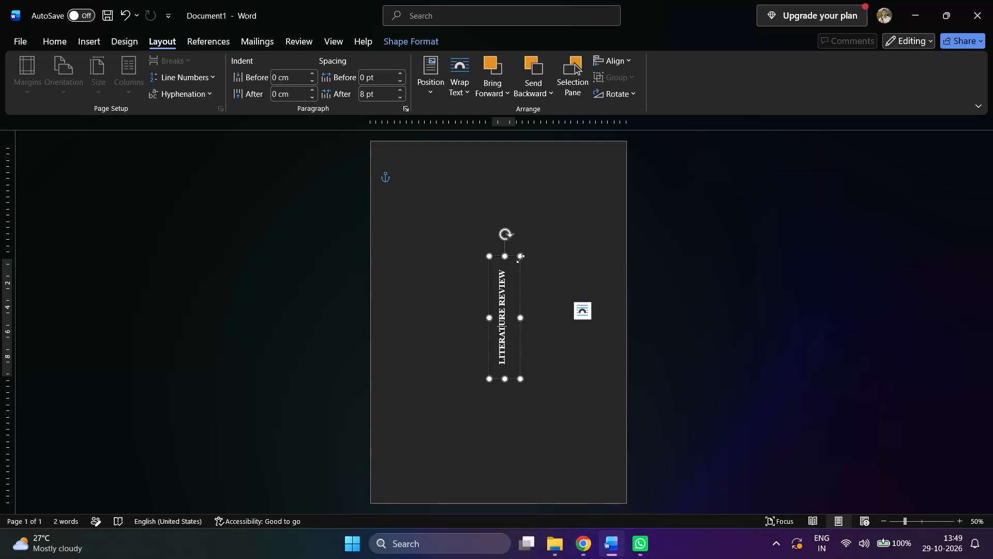
Enlarge the LITERATURE REVIEW box in width and height, and check how it looks deselected.
left_click_drag(520, 259, 528, 256)
left_click_drag(529, 304, 579, 346)
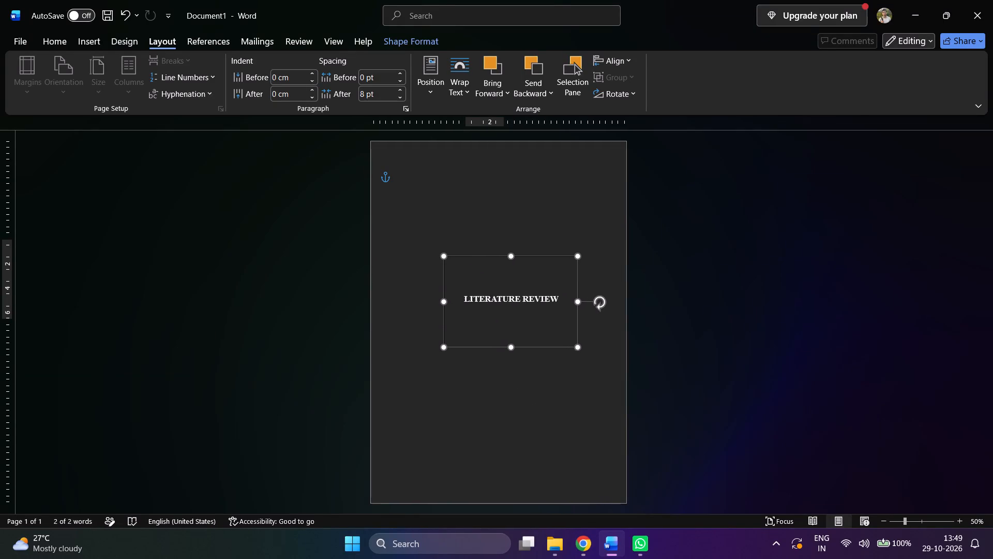
left_click_drag(579, 346, 579, 345)
left_click(758, 333)
left_click(524, 313)
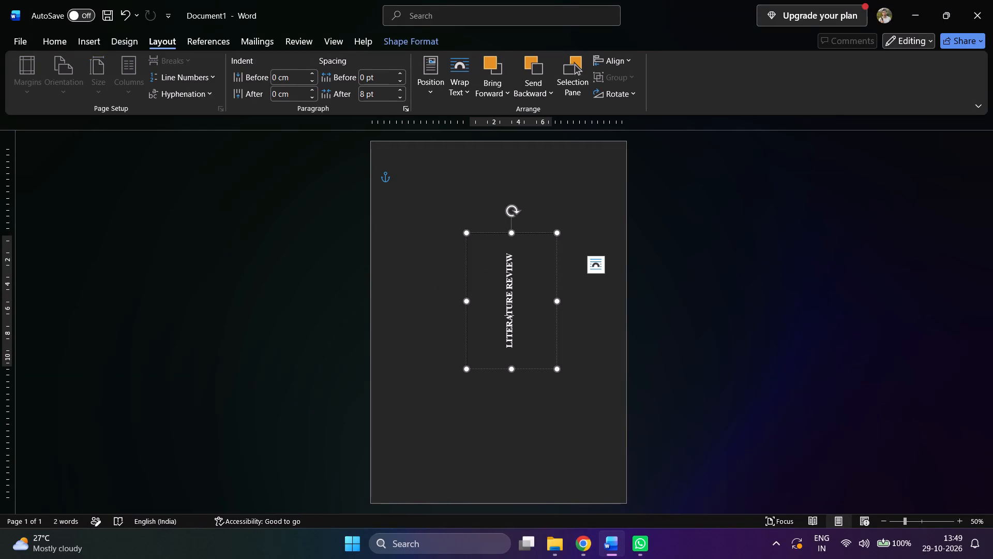
left_click(677, 318)
left_click(516, 324)
Reshape the LITERATURE REVIEW box into a wide, low rectangle and reposition it around the middle of the page.
left_click_drag(558, 236, 569, 229)
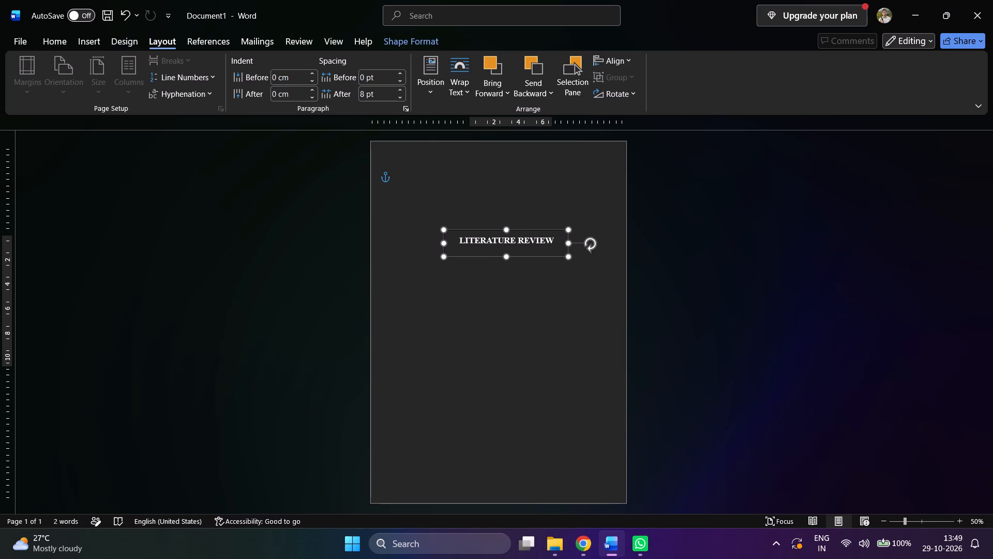
left_click_drag(569, 229, 580, 217)
left_click_drag(577, 257, 585, 275)
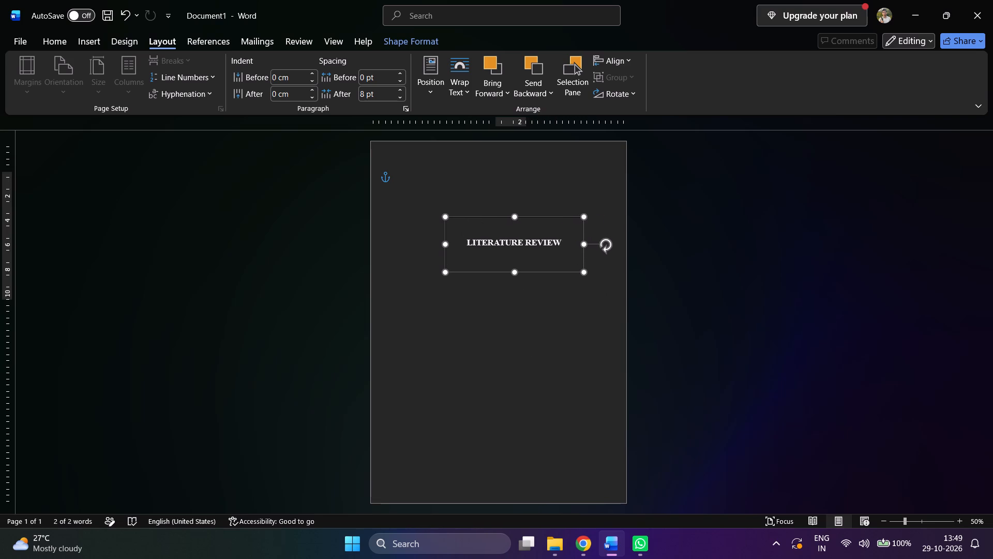
left_click_drag(585, 275, 593, 286)
left_click_drag(554, 217, 545, 262)
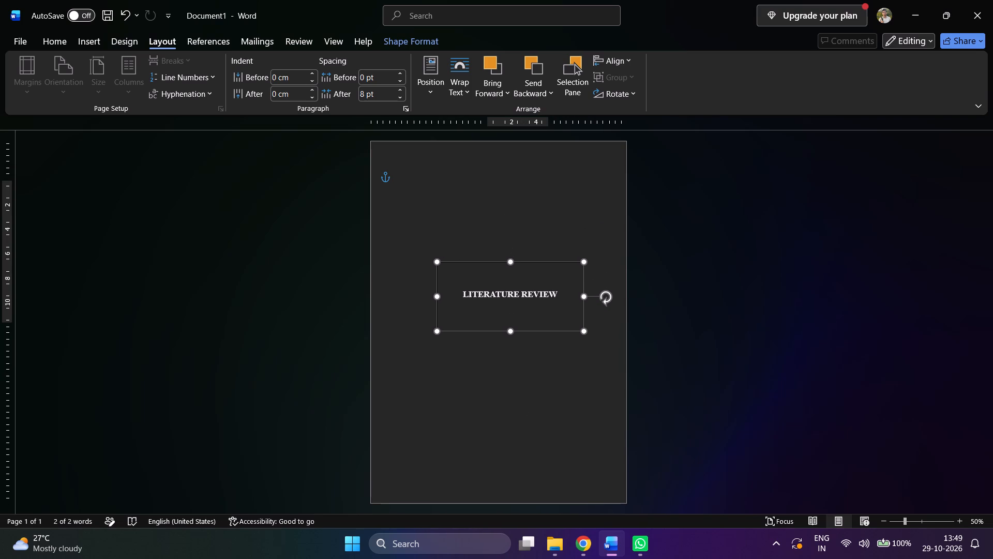
left_click_drag(545, 262, 530, 281)
left_click_drag(569, 314, 597, 316)
left_click_drag(508, 347, 510, 326)
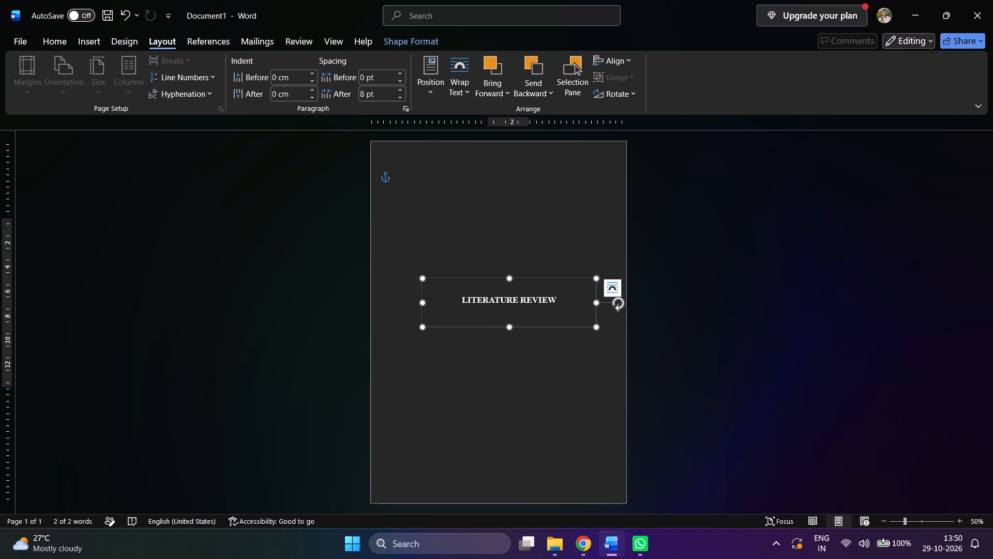
left_click_drag(539, 277, 537, 285)
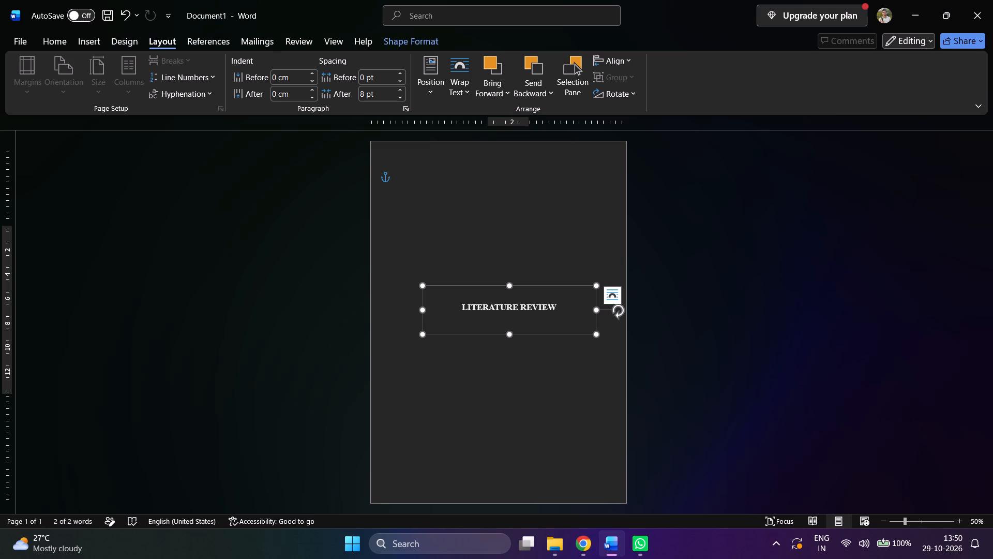
Increase the font size of all the LITERATURE REVIEW text to 22 and deselect the box.
double_click(539, 308)
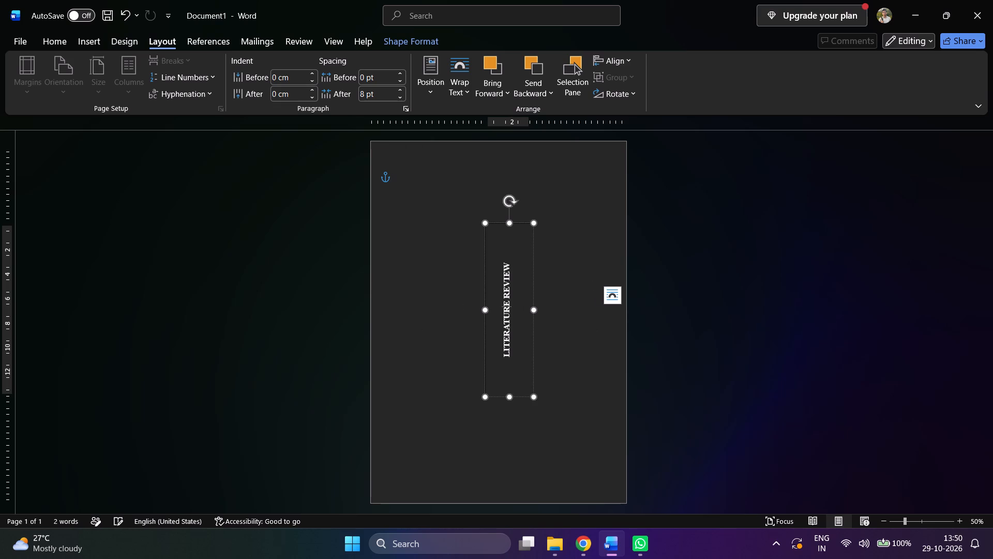
key("ctrl+a")
left_click(63, 42)
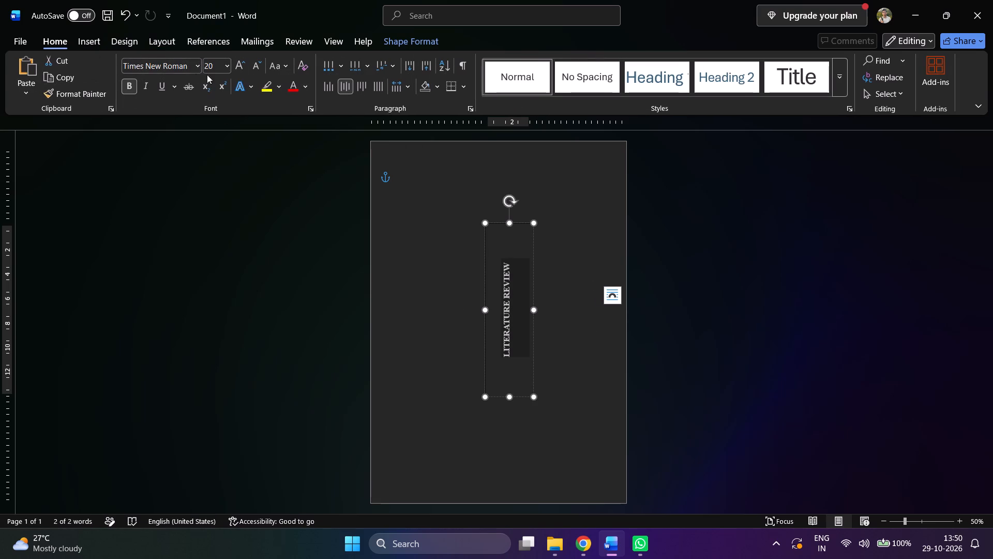
left_click(238, 67)
left_click(702, 222)
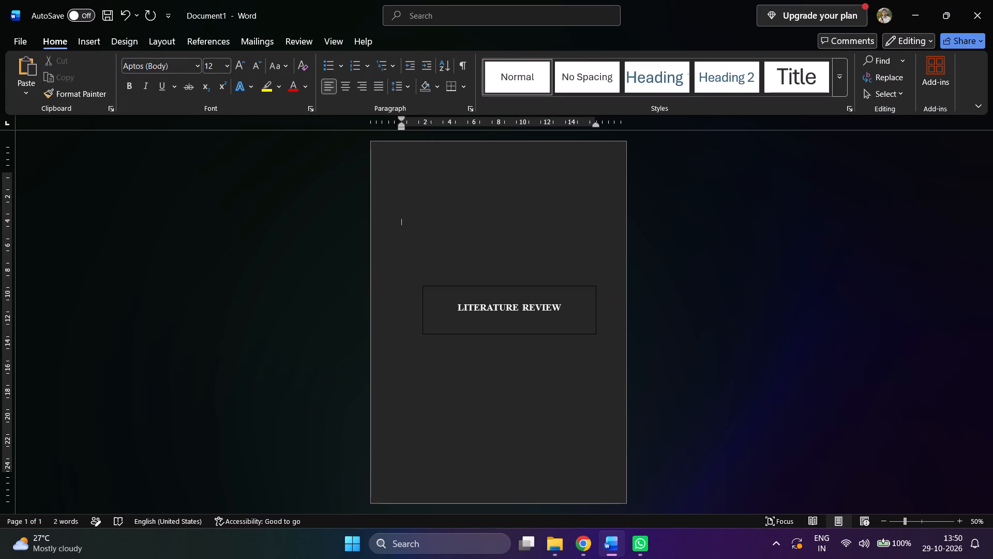
Reduce the box's height to fit closer around the heading, and move it slightly to sit in the middle of the page.
left_click(530, 329)
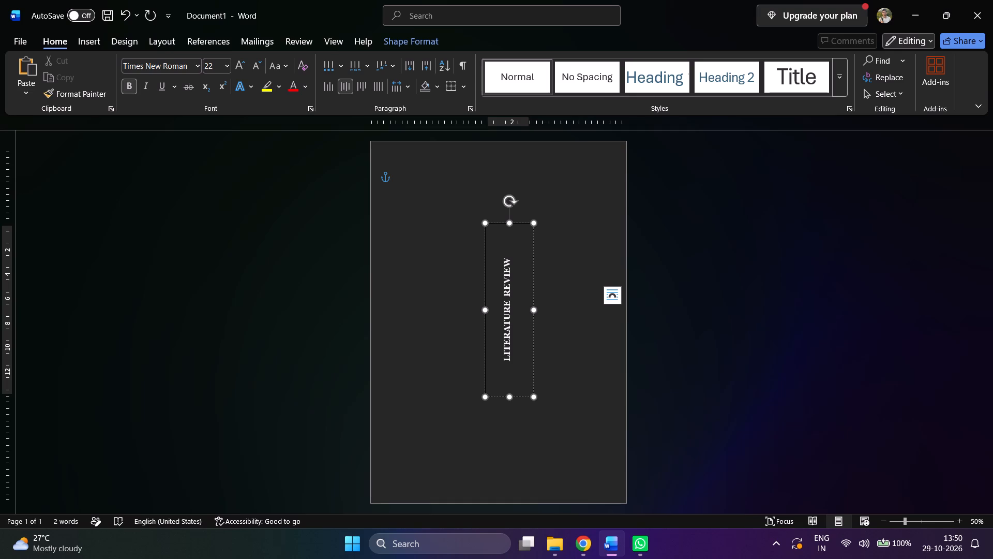
left_click(534, 312)
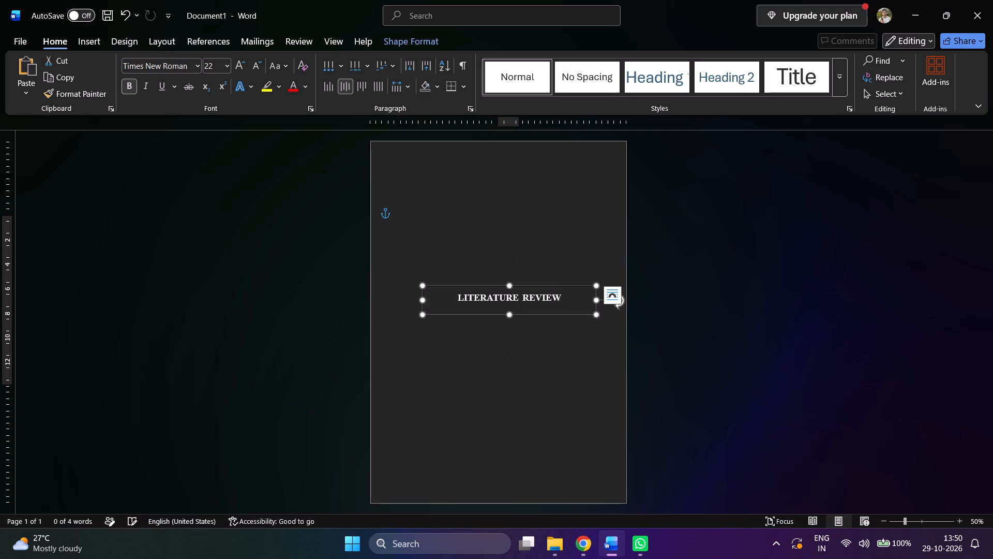
left_click_drag(546, 287, 543, 289)
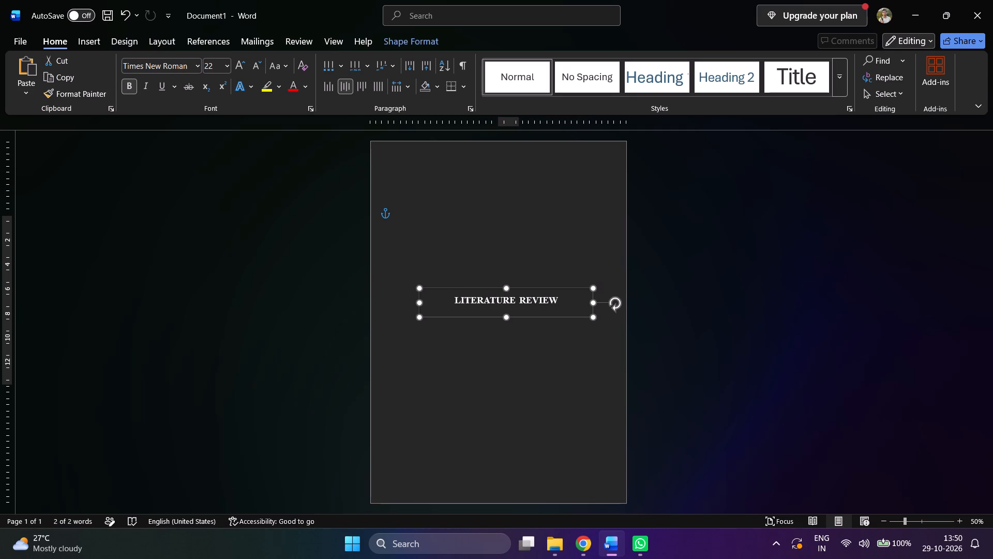
left_click_drag(543, 289, 543, 298)
left_click(804, 297)
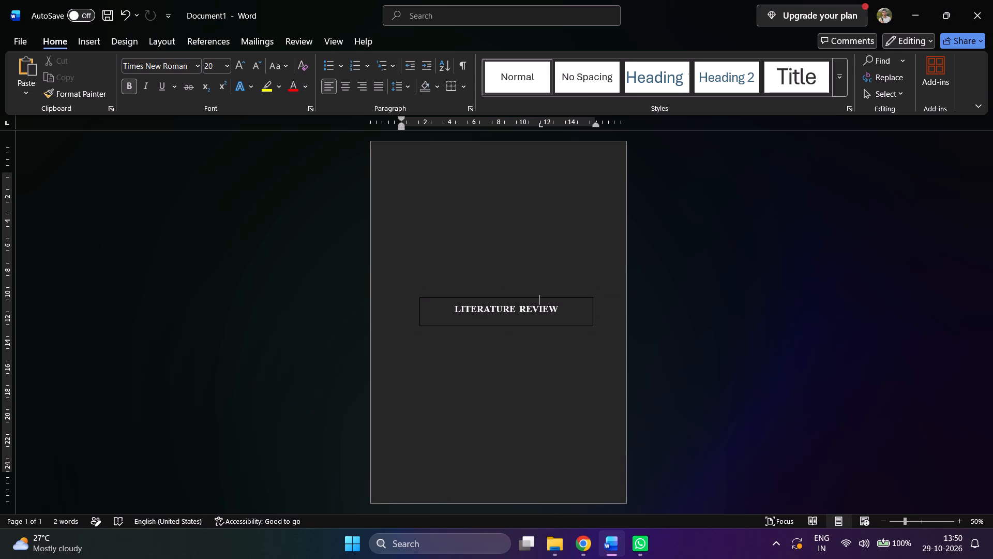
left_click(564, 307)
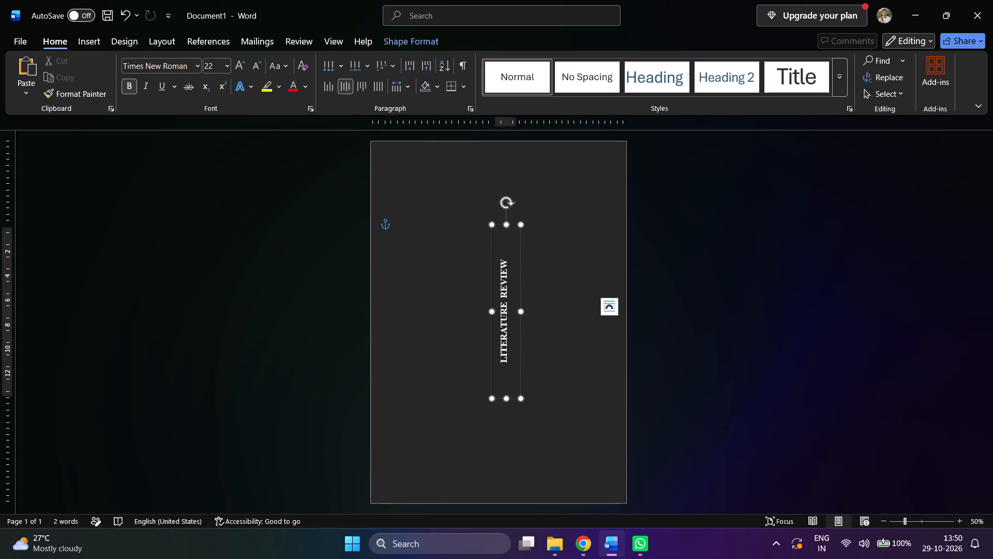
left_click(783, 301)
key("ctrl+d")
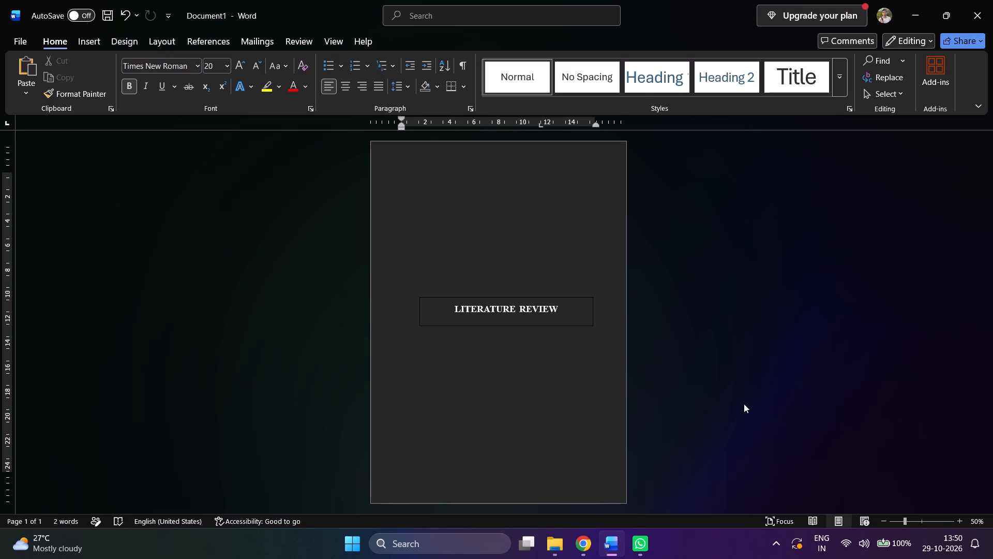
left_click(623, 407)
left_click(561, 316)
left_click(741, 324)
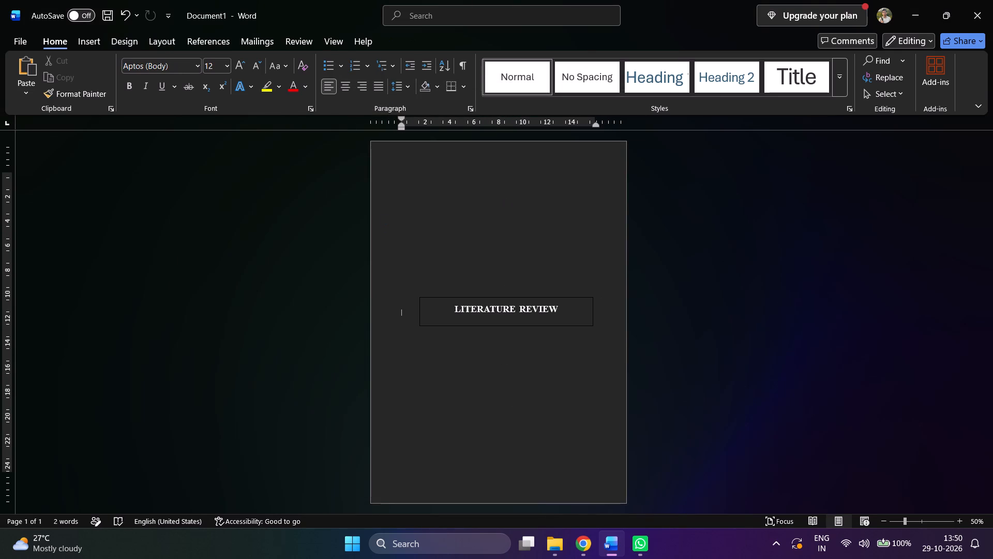
Save the document to the Desktop as a Word Document named Topic Headings.
key("ctrl+s")
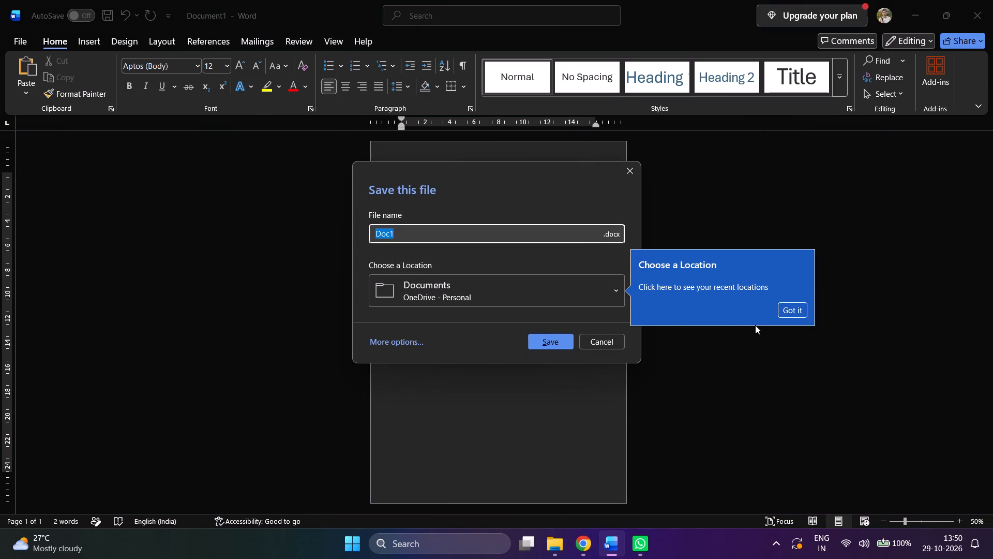
type("TOPIC HEADINGS")
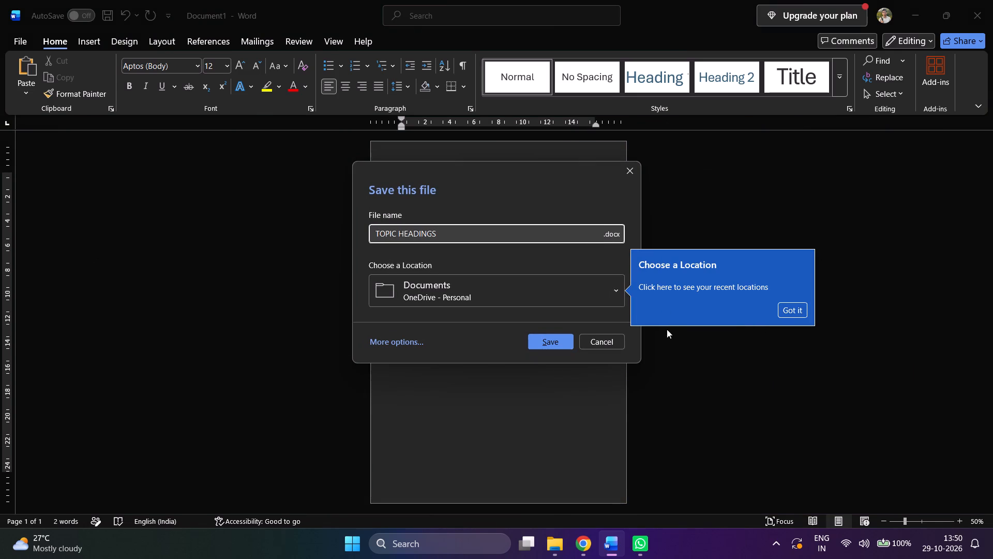
left_click(518, 296)
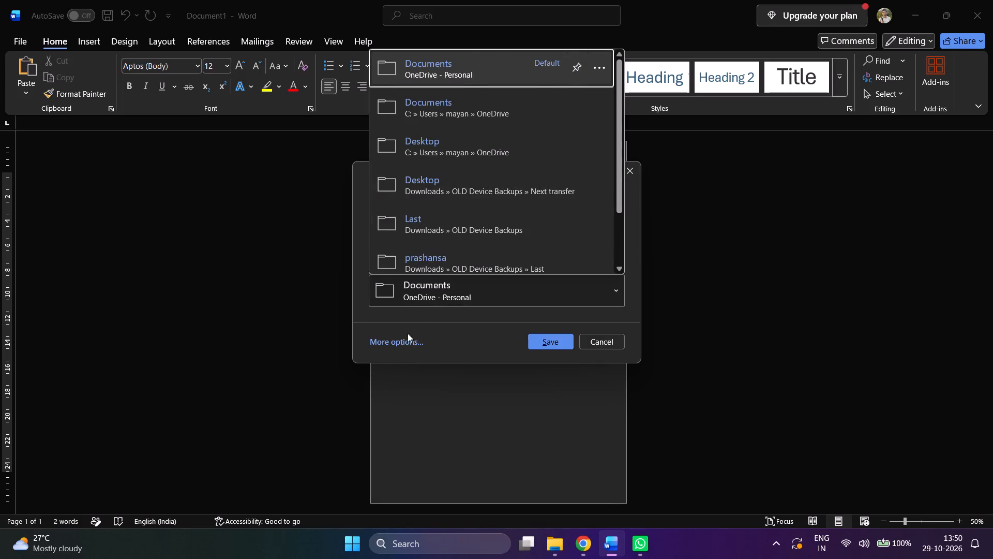
left_click(407, 334)
left_click(404, 342)
left_click(206, 348)
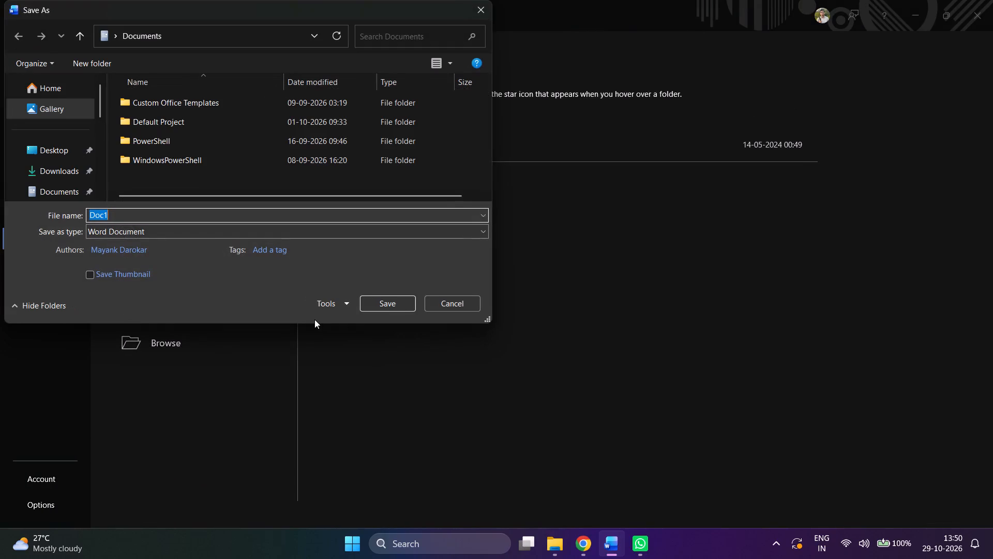
type("Topic Headings")
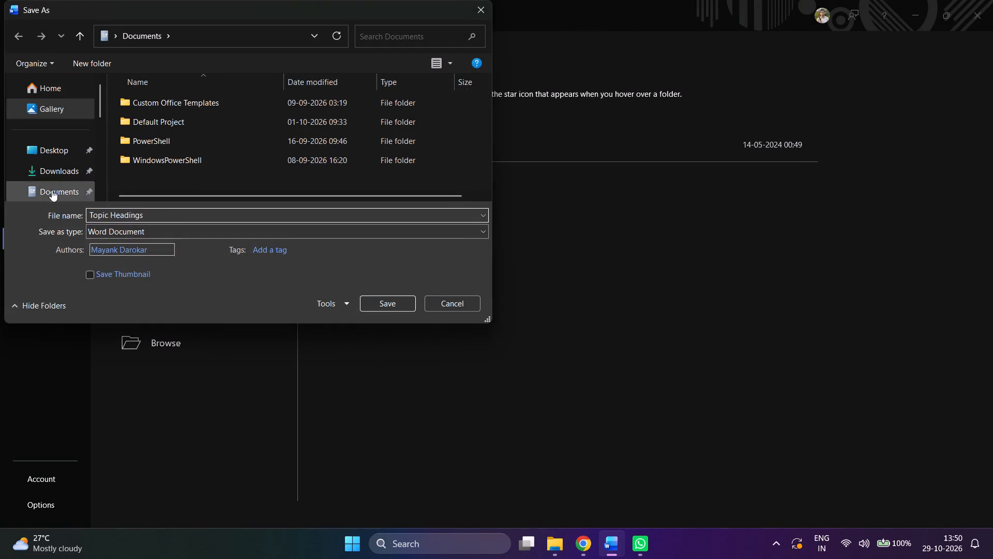
left_click(49, 151)
left_click(166, 233)
left_click(174, 232)
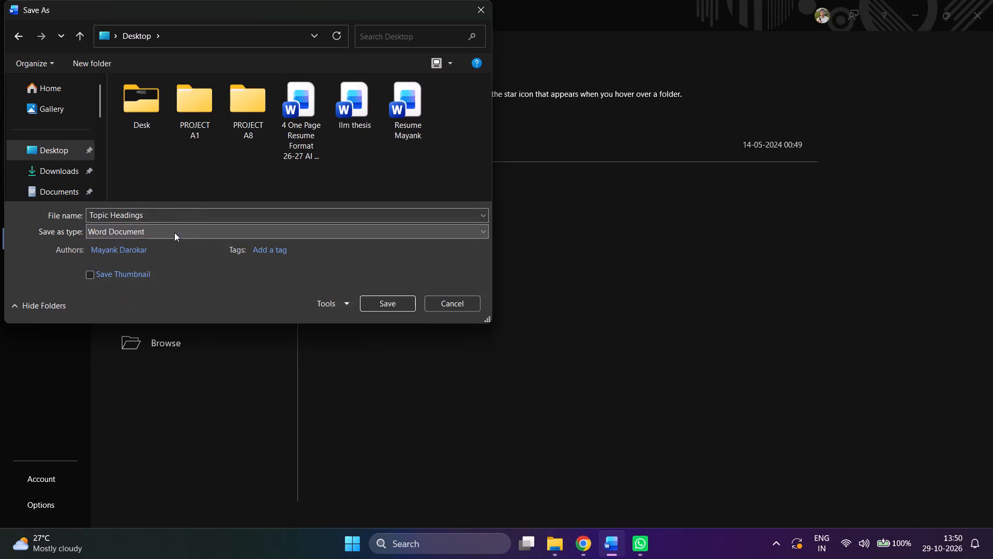
left_click(381, 311)
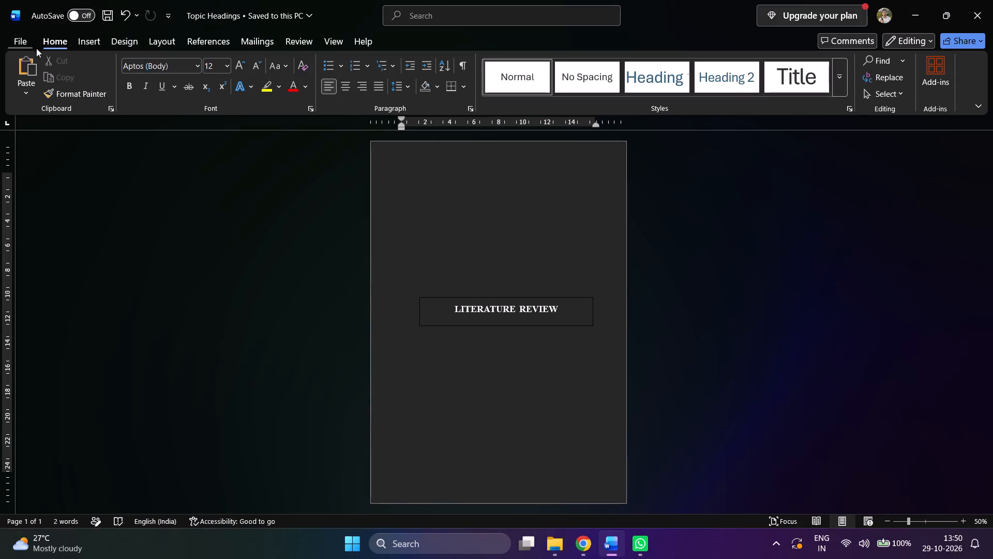
Save a PDF copy named Lit Rev to the Desktop, and check the page in the PDF that opens in Chrome.
left_click(32, 44)
left_click(59, 236)
left_click(235, 322)
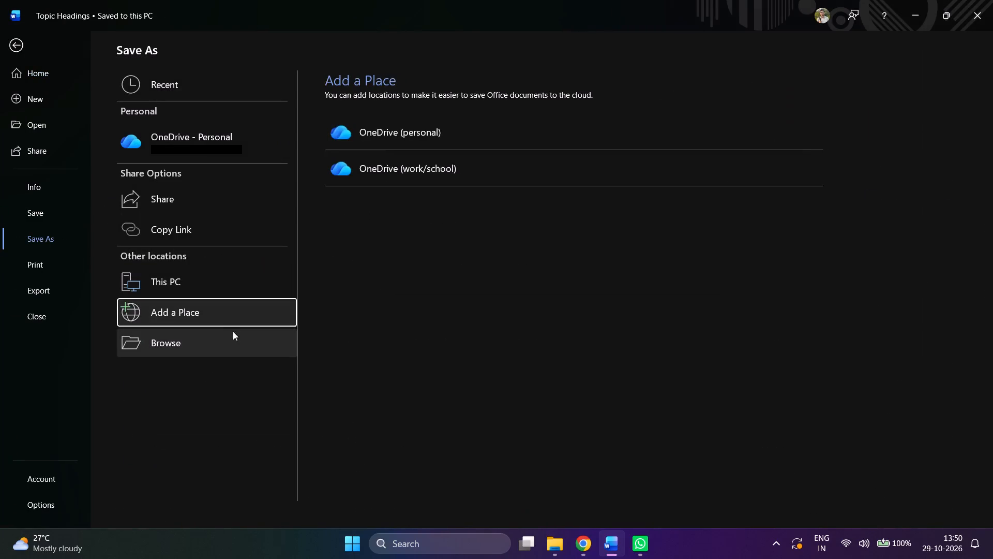
left_click(228, 340)
left_click(195, 222)
left_click(178, 232)
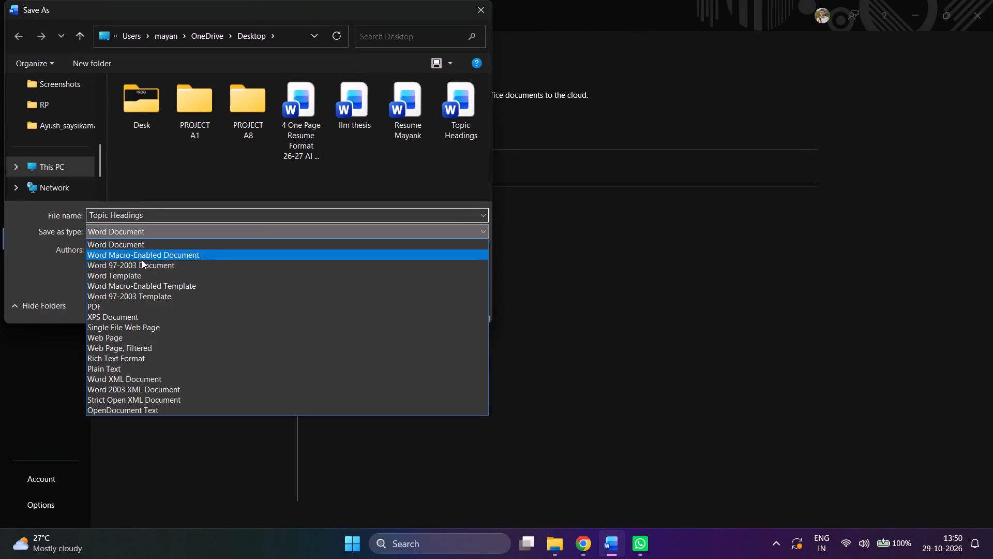
left_click(122, 304)
left_click(205, 214)
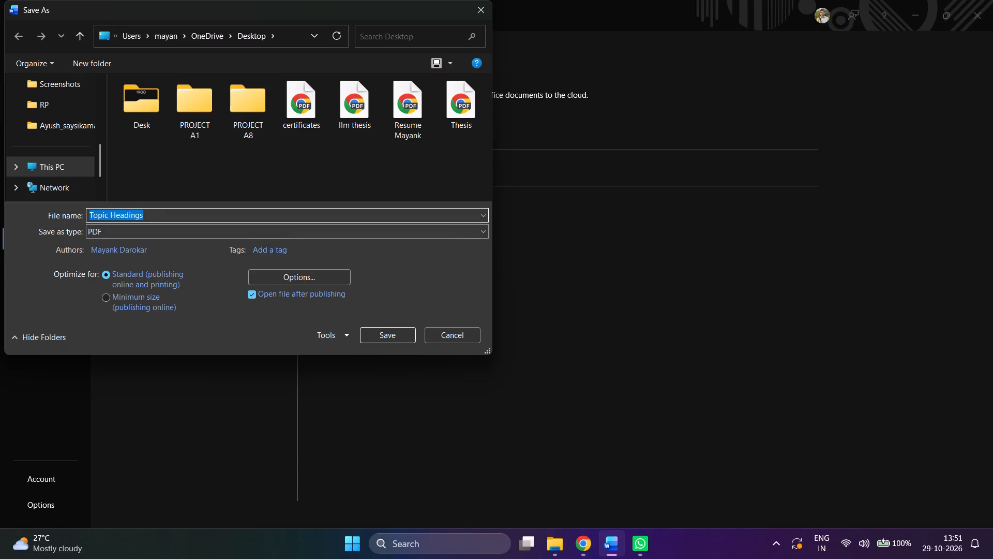
type("Lit Rev")
key("Return")
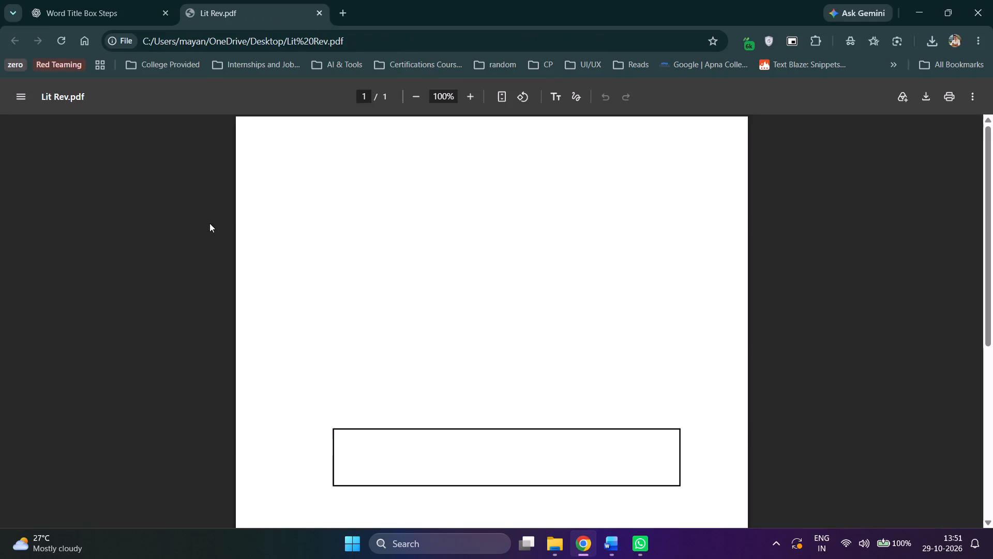
scroll(447, 385, "down", 7)
scroll(447, 385, "up", 2)
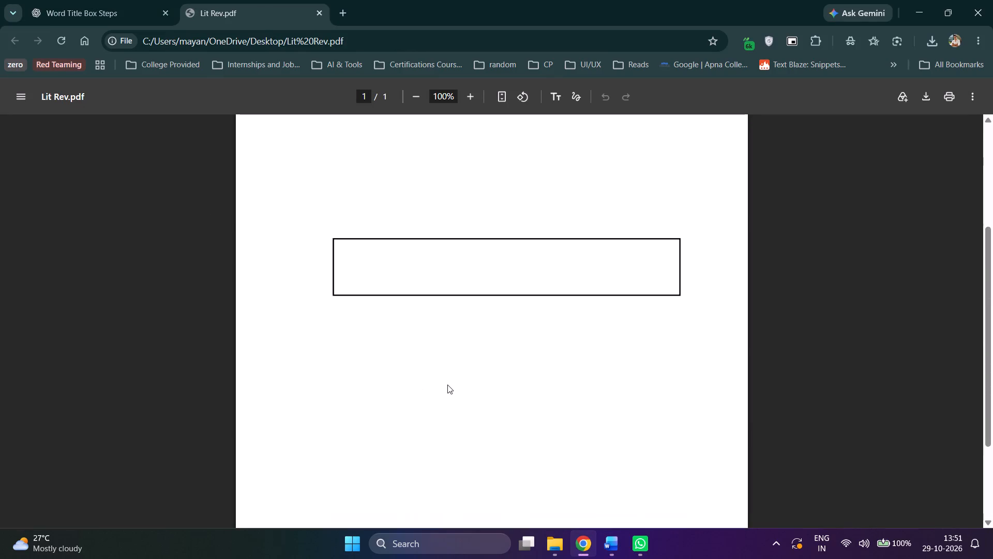
Back in Word, set the font colour of all the LITERATURE REVIEW text to black and save the document.
key("alt+Tab")
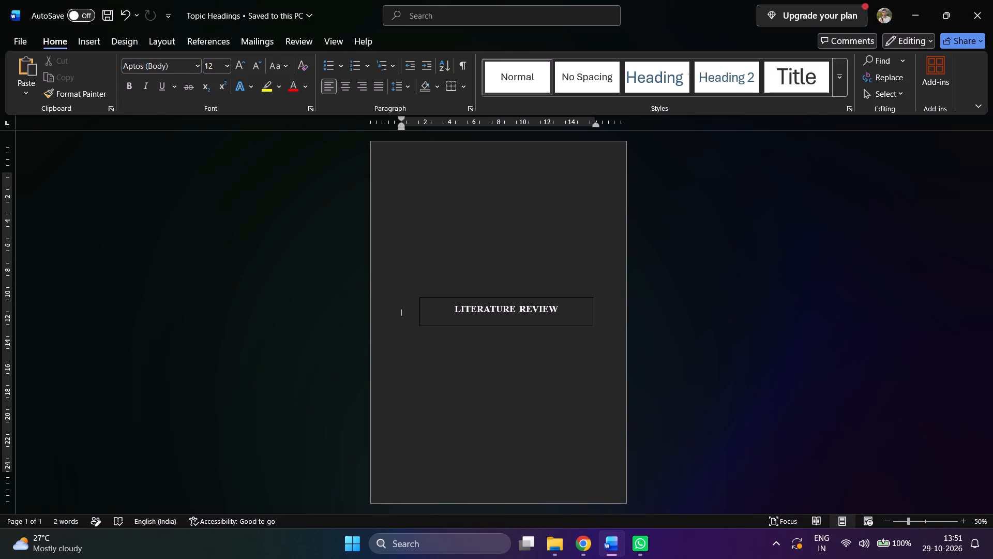
double_click(486, 309)
left_click(502, 315)
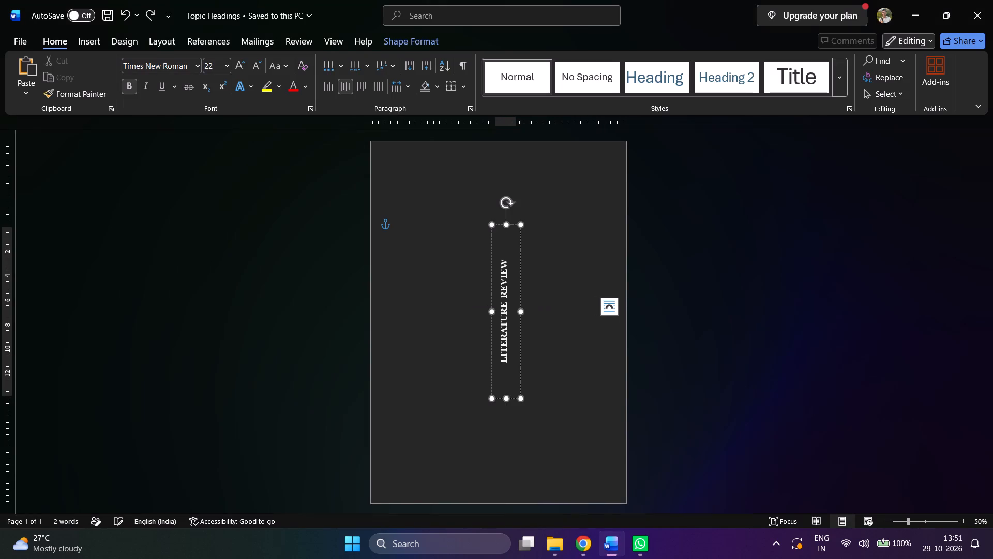
key("ctrl+a")
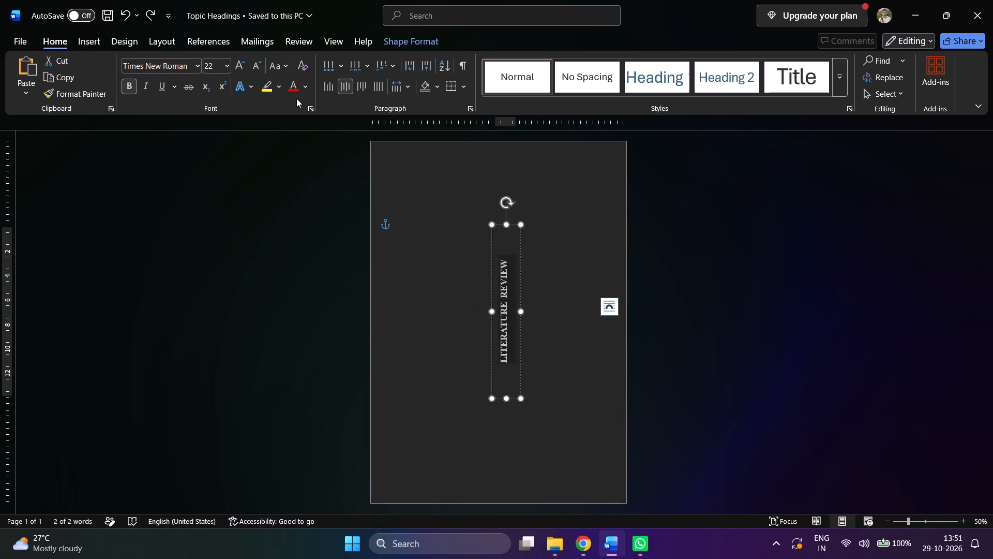
left_click(303, 86)
left_click(300, 129)
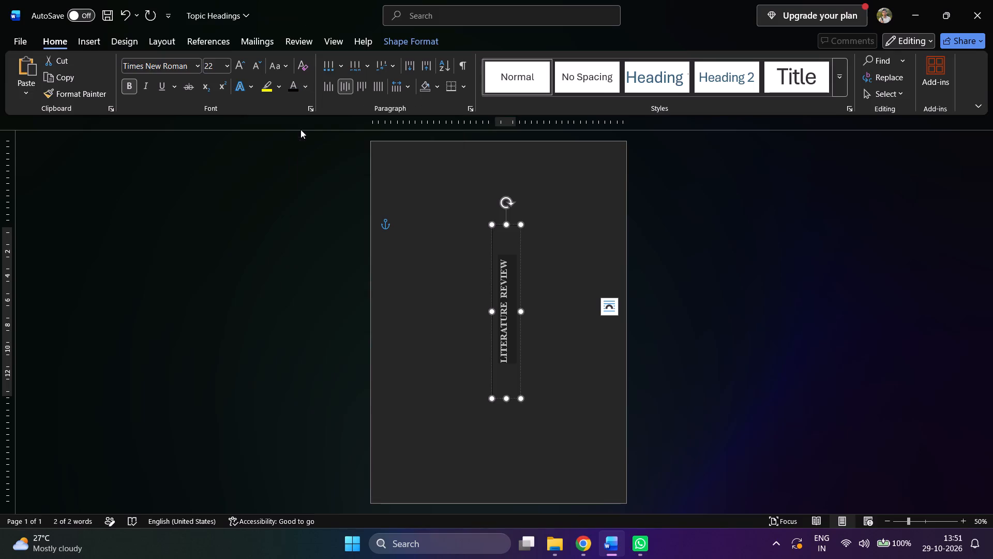
key("ctrl+s")
Start saving another copy of the document to the Desktop with PDF as the file type.
left_click(15, 43)
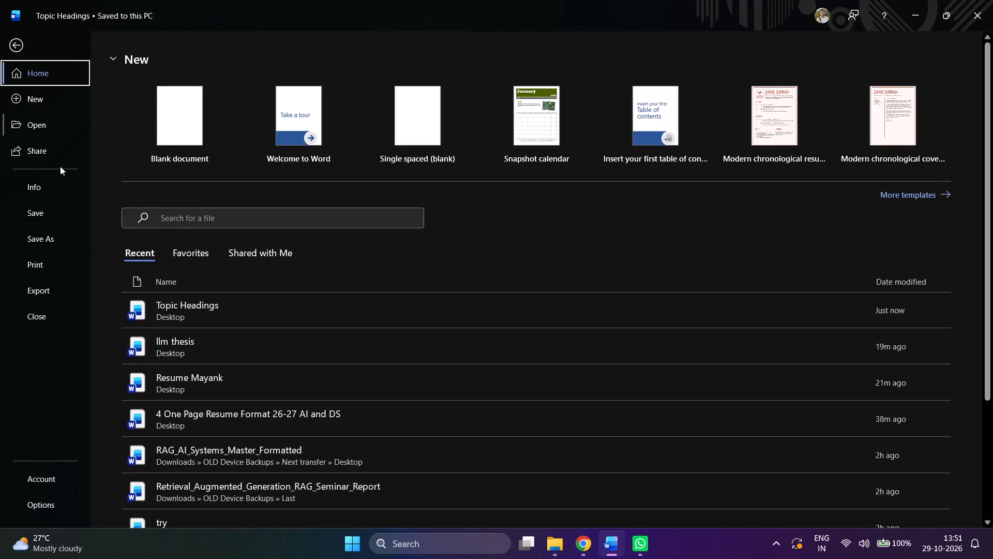
left_click(67, 238)
left_click(180, 345)
left_click(179, 227)
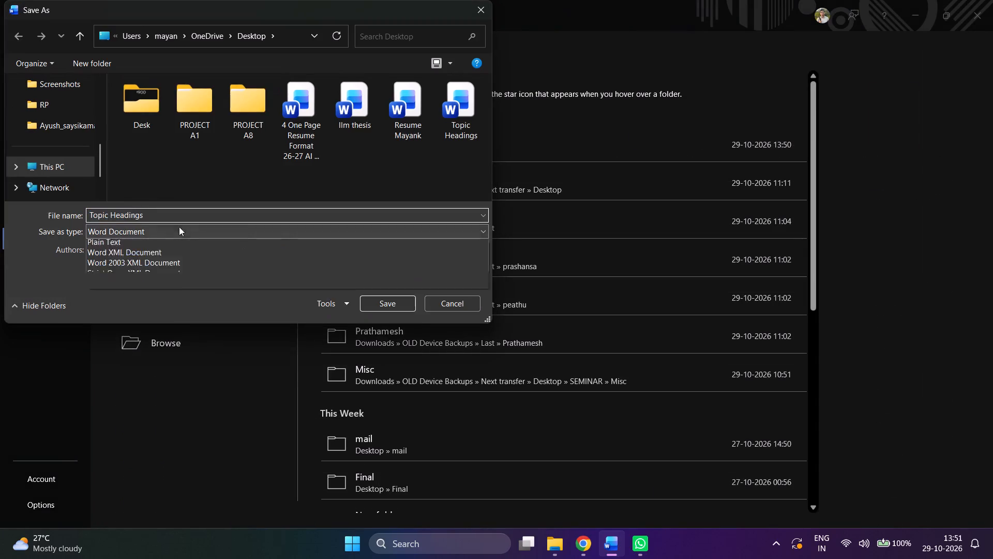
left_click(131, 303)
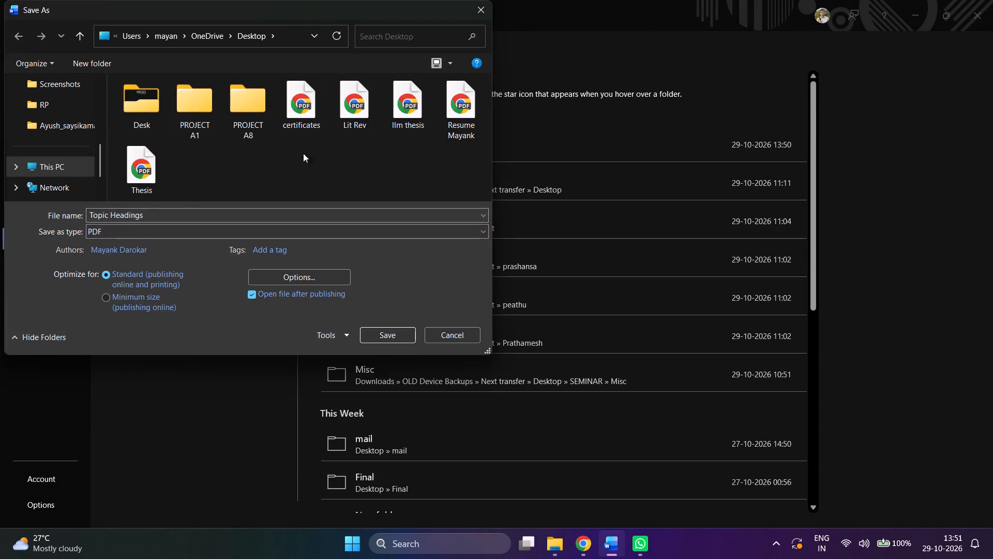
Save the PDF to the Desktop under the name Lit Rev, replacing the existing file.
left_click(358, 110)
left_click(370, 337)
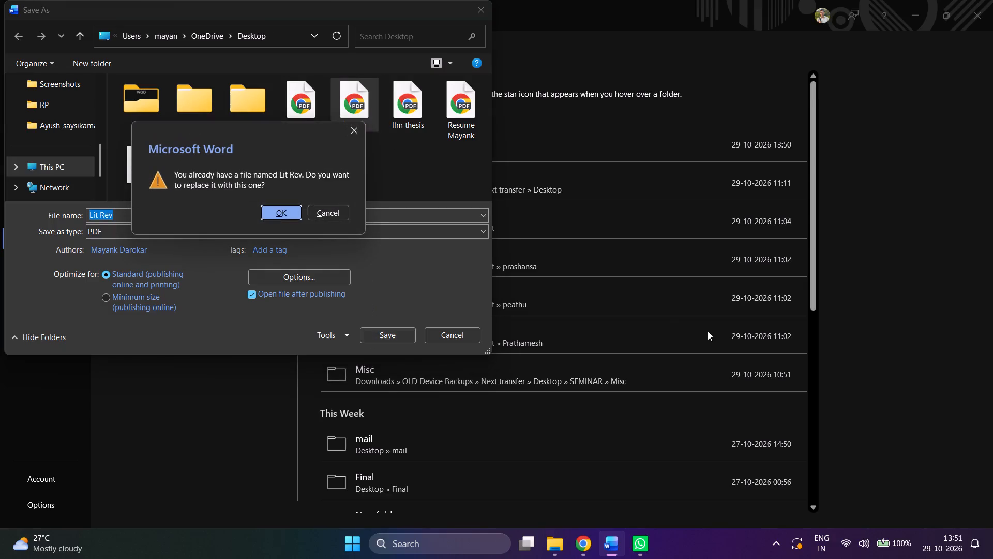
left_click(277, 214)
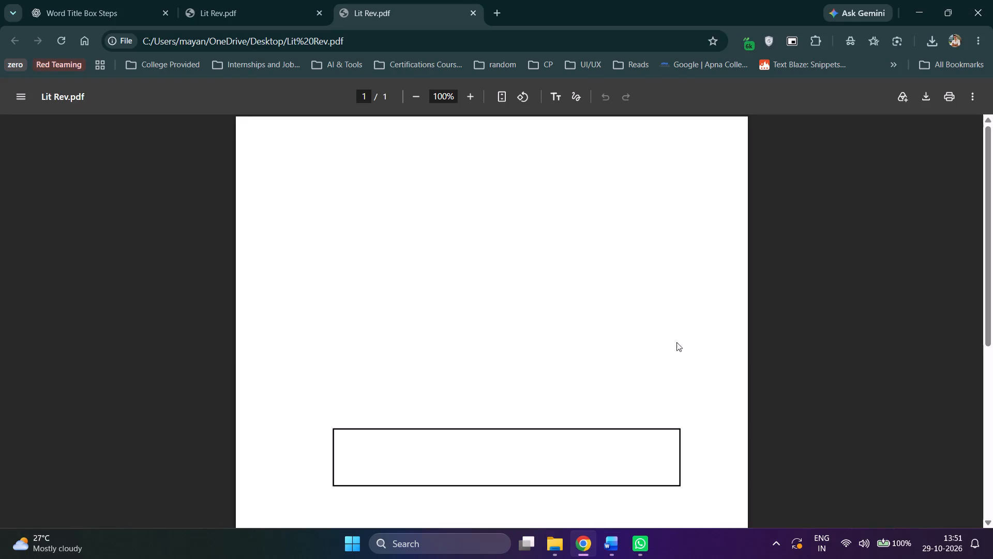
Examine the whole page of the newly exported Lit Rev PDF in Chrome, including the text inside the bordered title box.
scroll(628, 386, "down", 16)
scroll(628, 381, "up", 17)
scroll(628, 381, "down", 9)
scroll(629, 371, "up", 9)
left_click(551, 473)
double_click(557, 453)
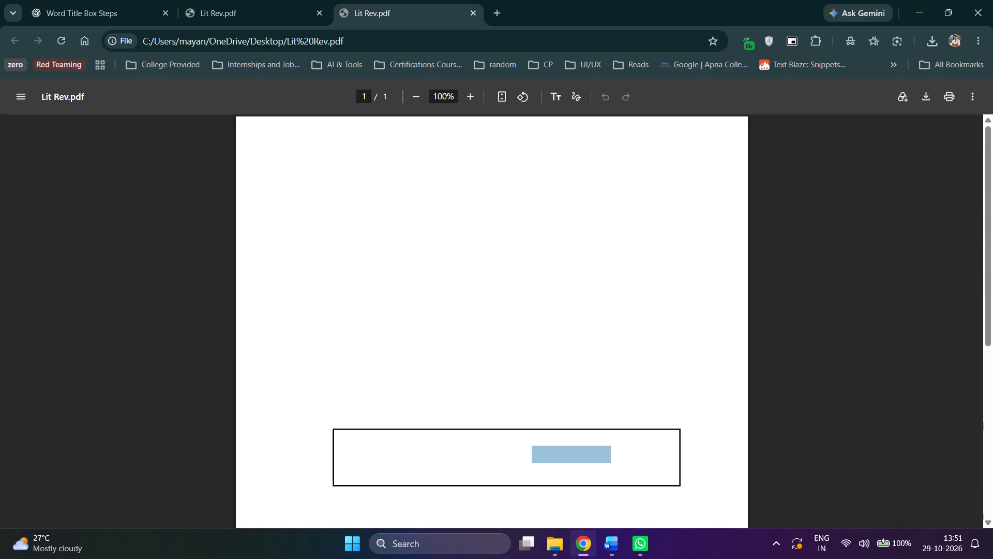
left_click(506, 451)
Close the Topic Headings document in Word and both Lit Rev.pdf tabs in Chrome.
key("alt+Tab")
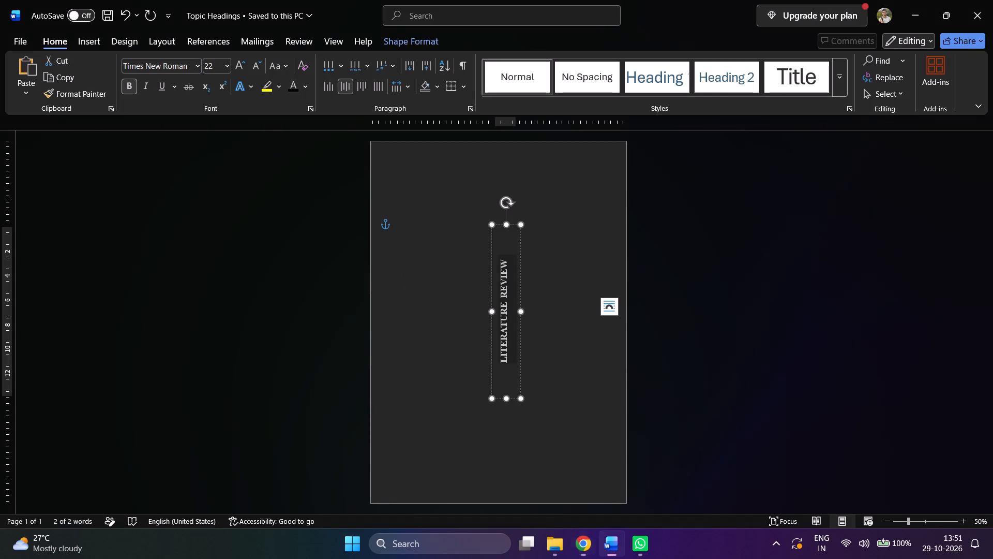
left_click(992, 0)
key("ctrl+w")
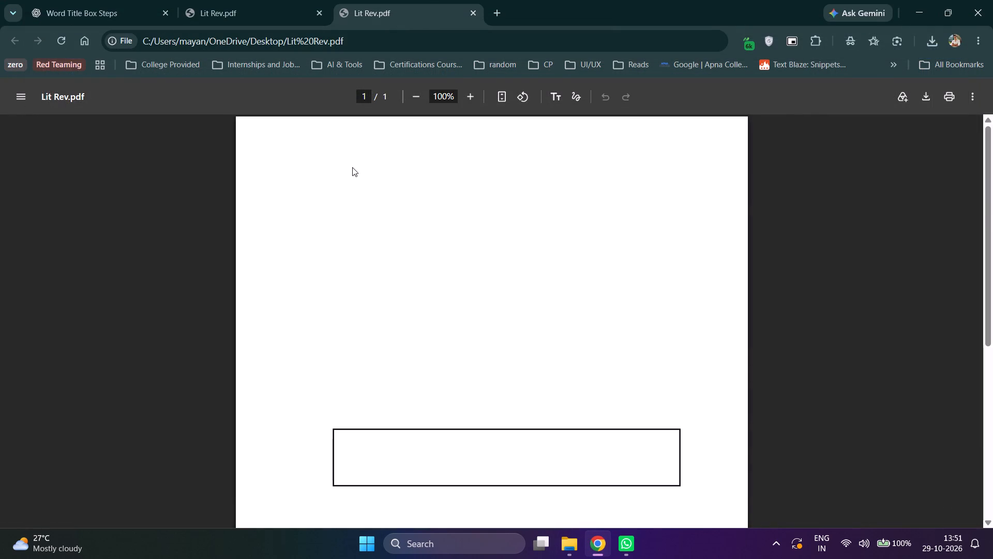
key("ctrl+w")
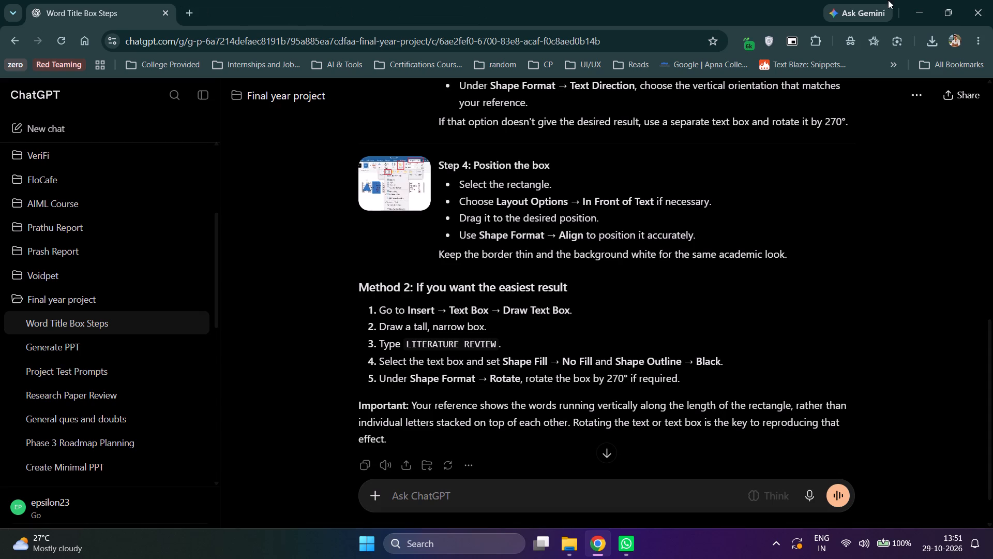
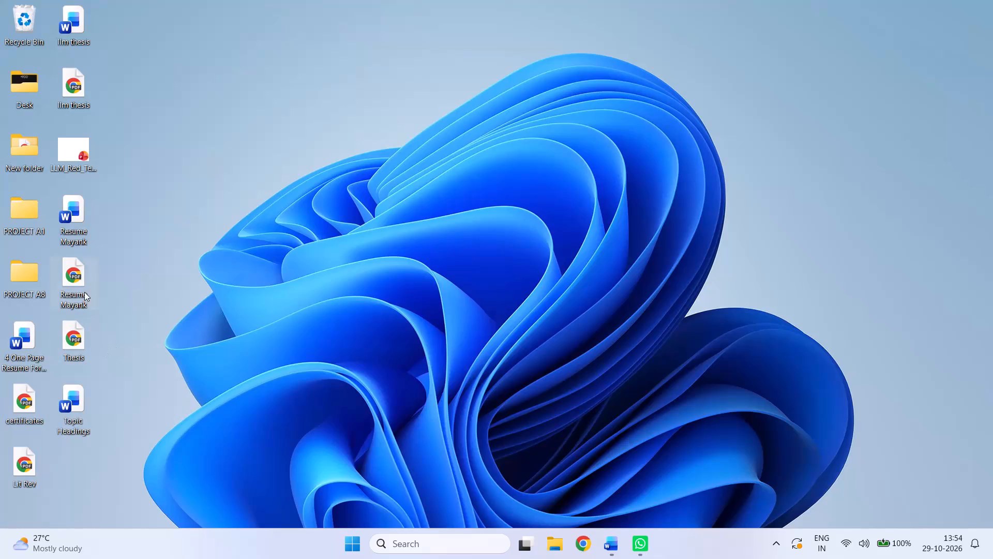
Move the Lit Rev PDF from the Desktop into New folder, and check the folder's contents before closing it.
left_click_drag(23, 472, 27, 160)
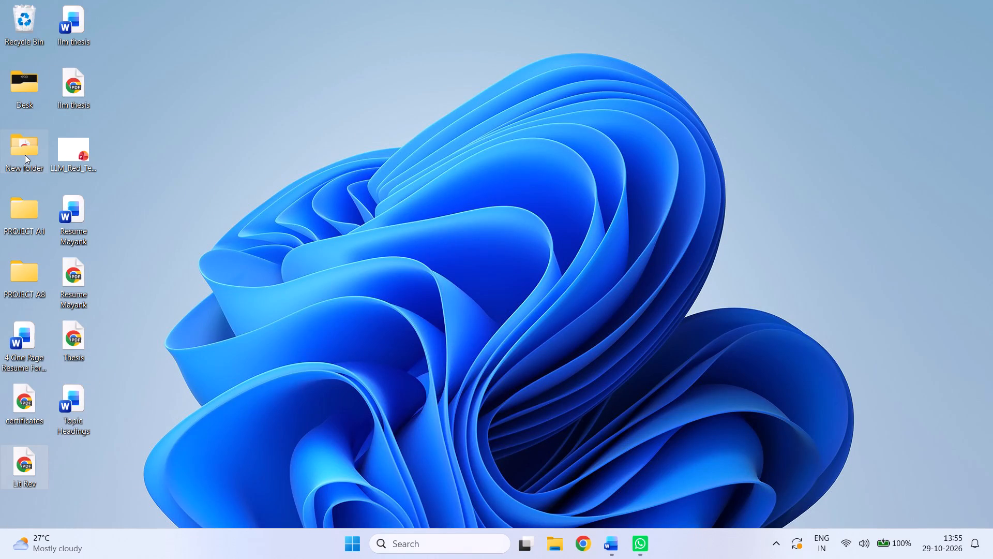
double_click(25, 154)
left_click(347, 247)
left_click(992, 0)
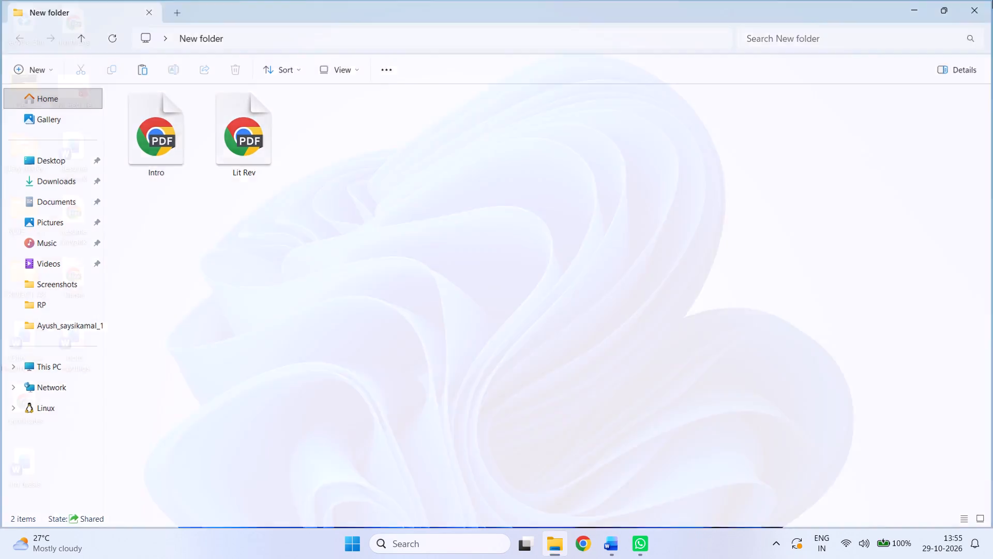
Switch back to the Topic Headings document in Word.
left_click(604, 541)
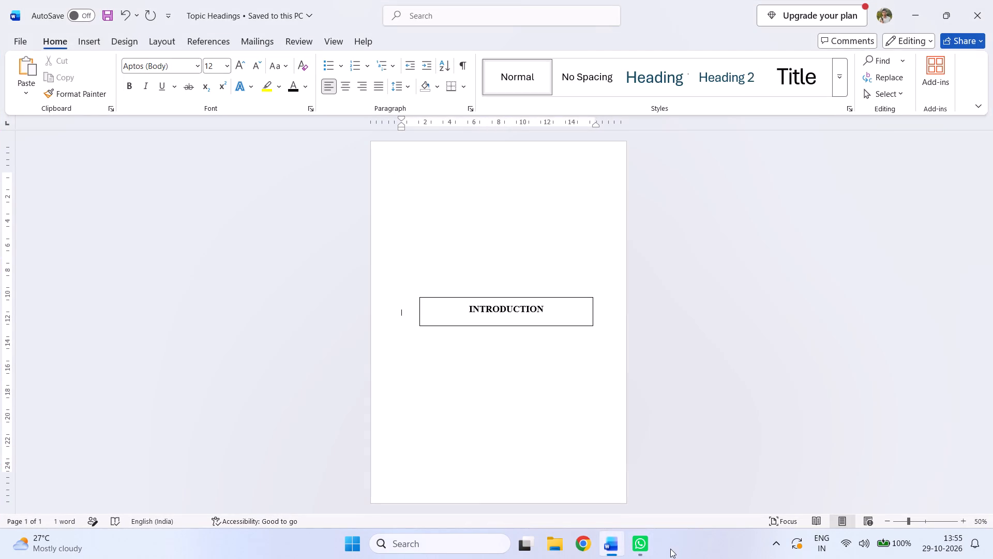
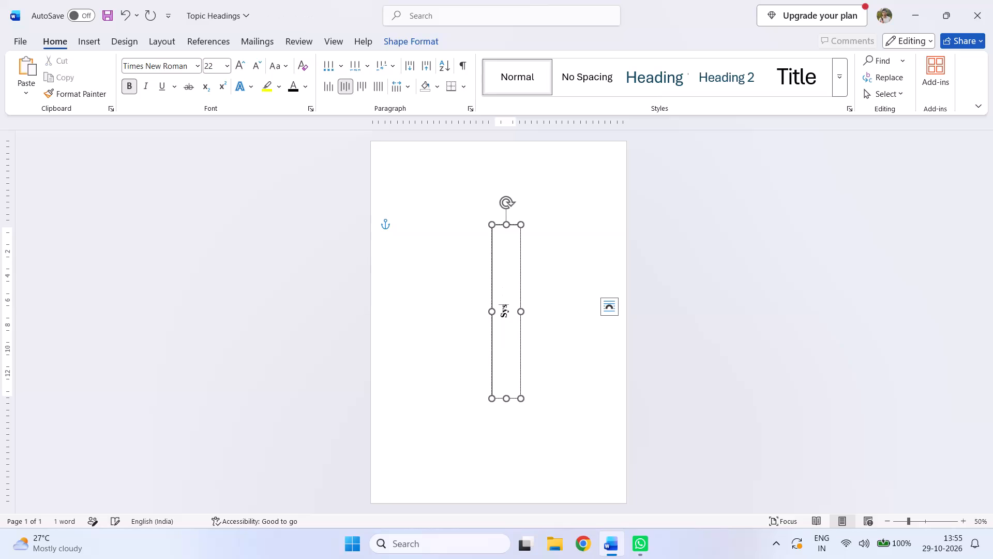
Replace the text in the bordered title box with SYSTEM ANALYSIS in capitals, correcting any misspelling.
key("BackSpace")
key("BackSpace")
type("YSTEEM")
key("space")
type("ANALYSIS")
left_click(823, 299)
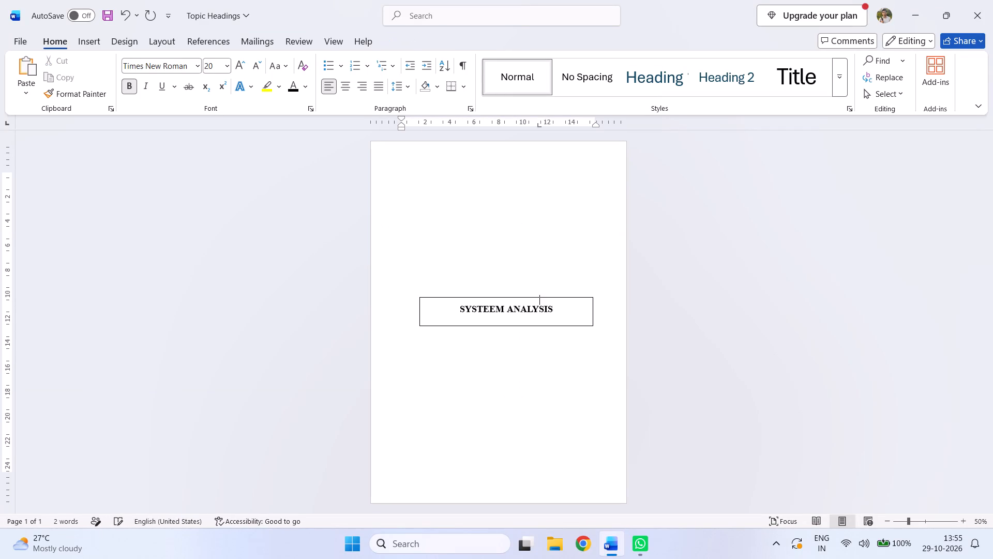
left_click(492, 306)
left_click(505, 321)
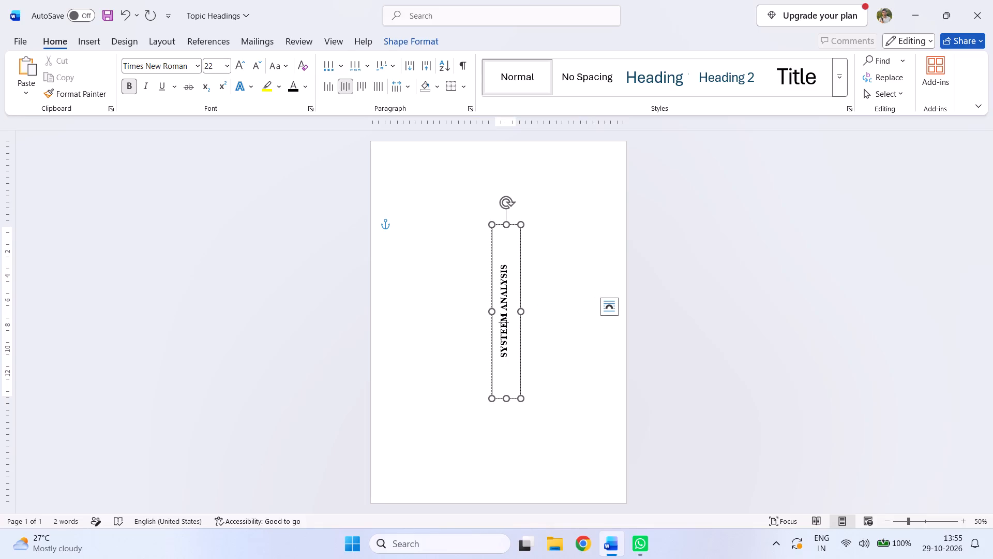
key("BackSpace")
left_click(725, 305)
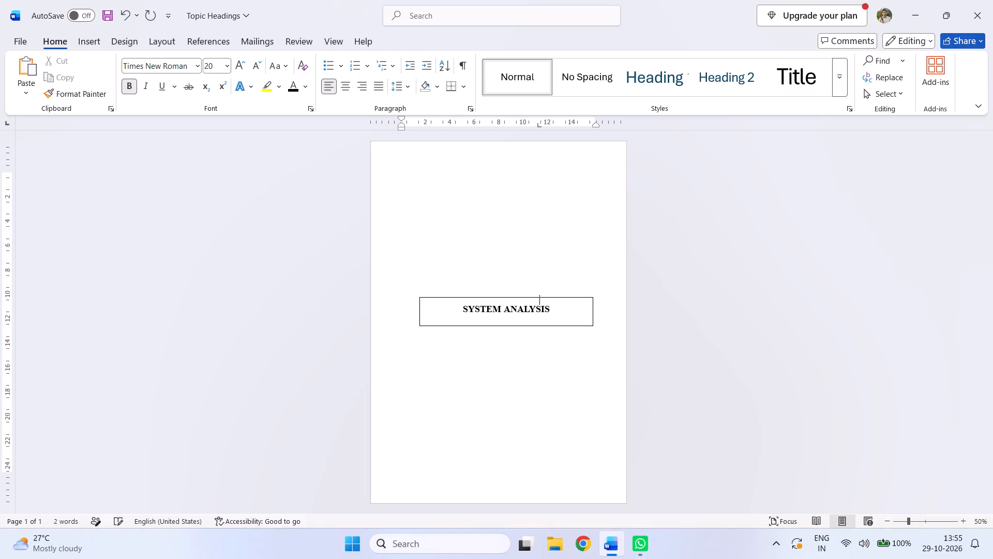
Save the title page as a PDF named Sys Analysis in New folder on the Desktop.
left_click(17, 37)
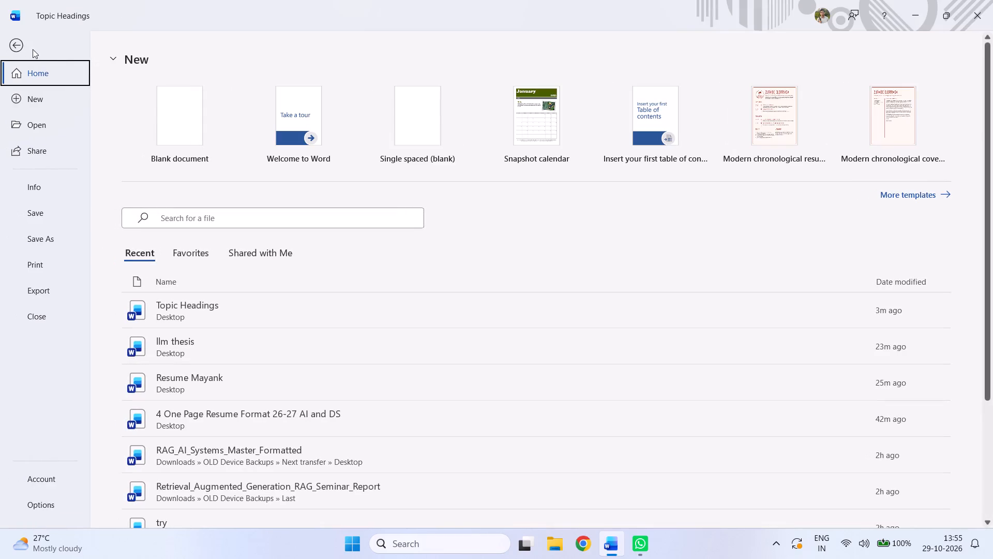
left_click(52, 243)
left_click(170, 333)
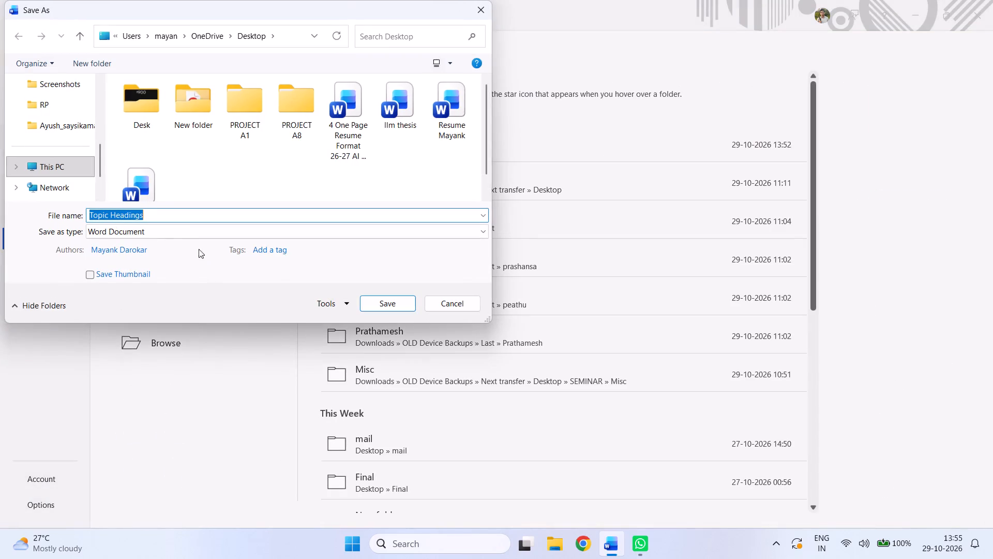
left_click(157, 237)
left_click(119, 311)
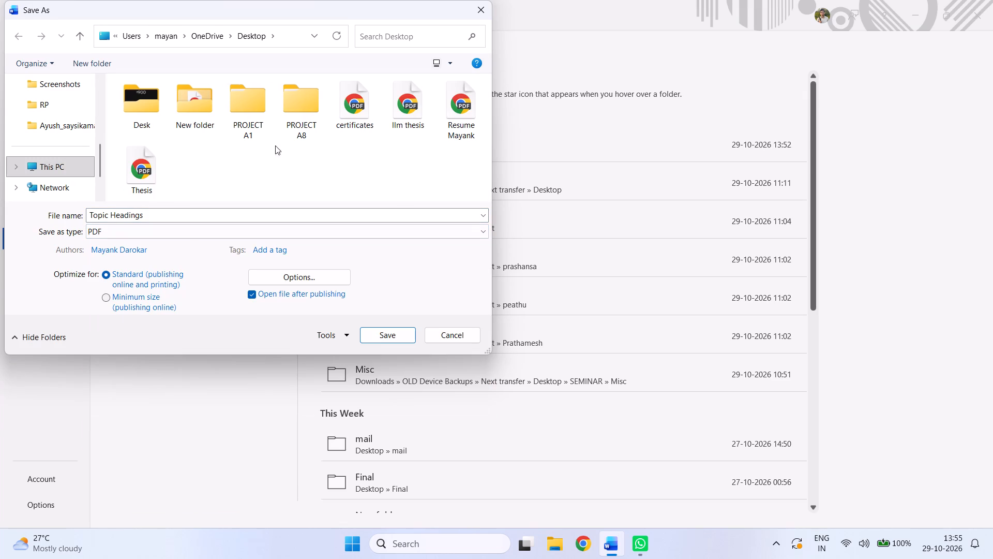
double_click(197, 113)
left_click(227, 216)
type("Sys Anal")
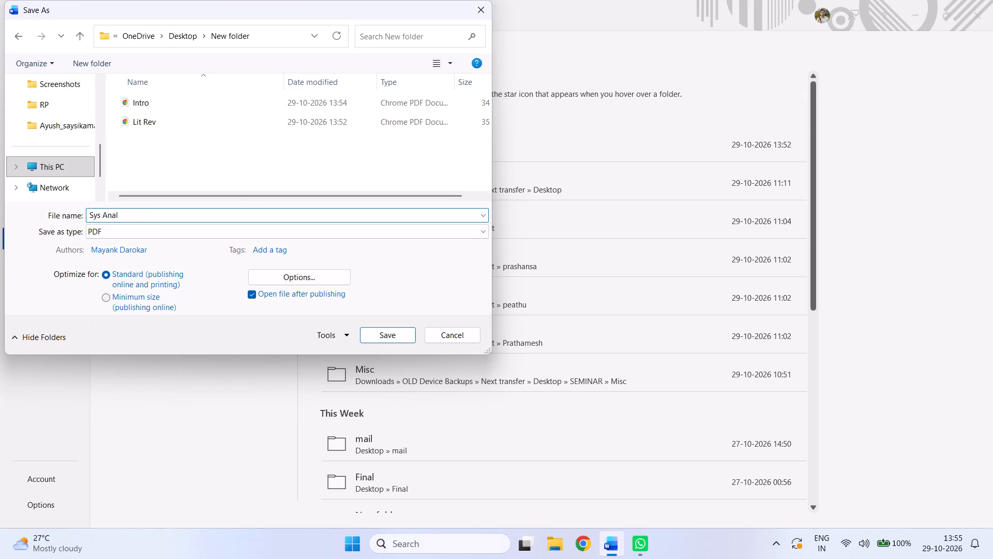
type("ysis")
left_click(391, 334)
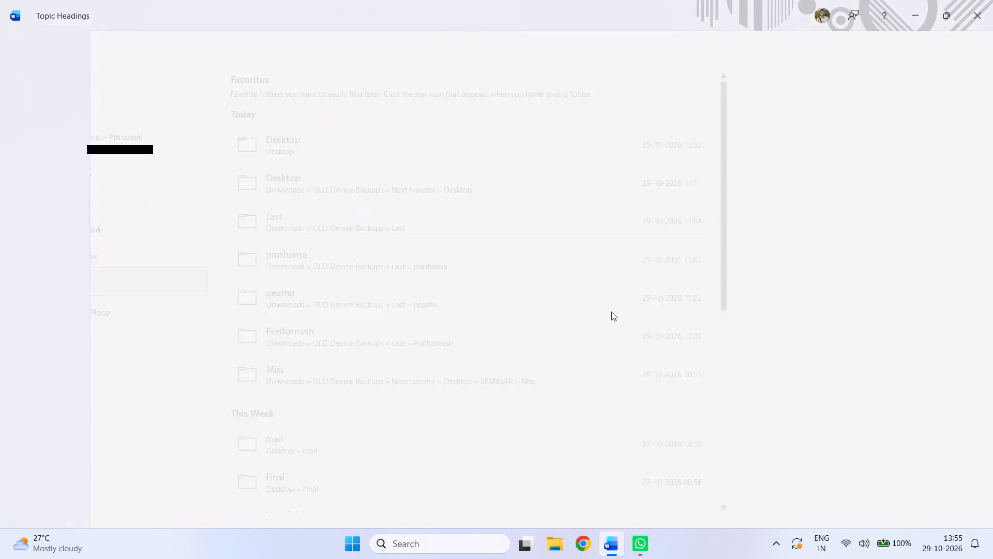
Check the exported Sys Analysis PDF in the browser and close it.
scroll(616, 389, "down", 12)
scroll(616, 389, "up", 7)
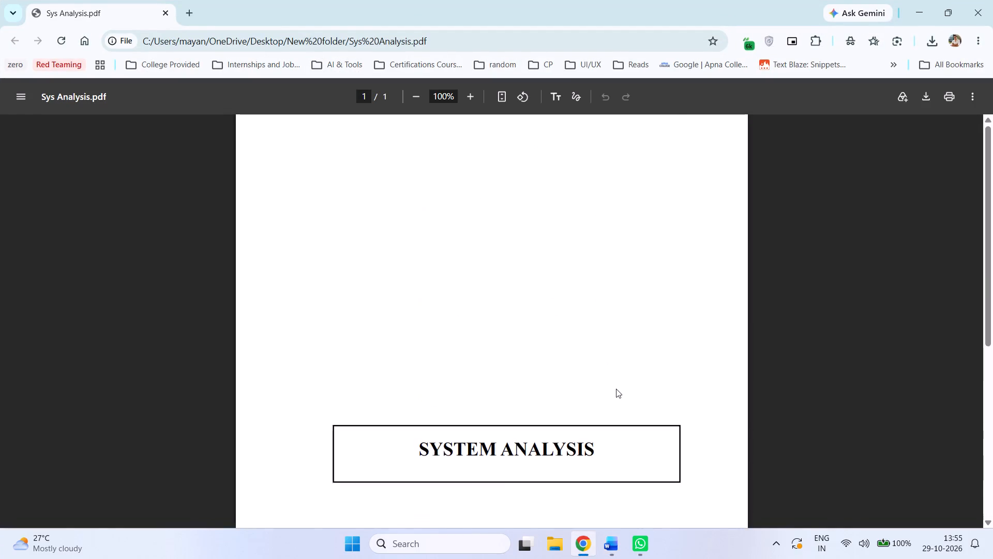
key("ctrl+w")
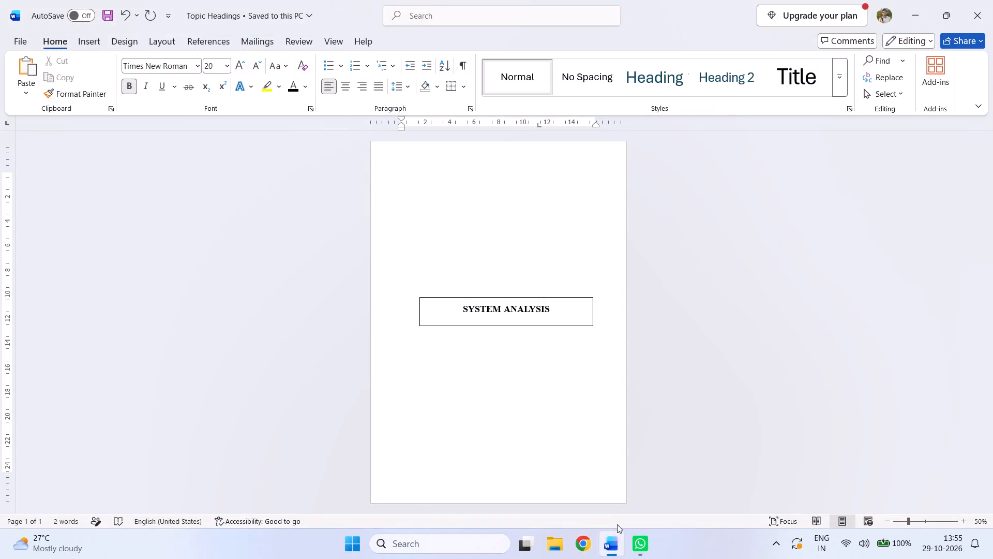
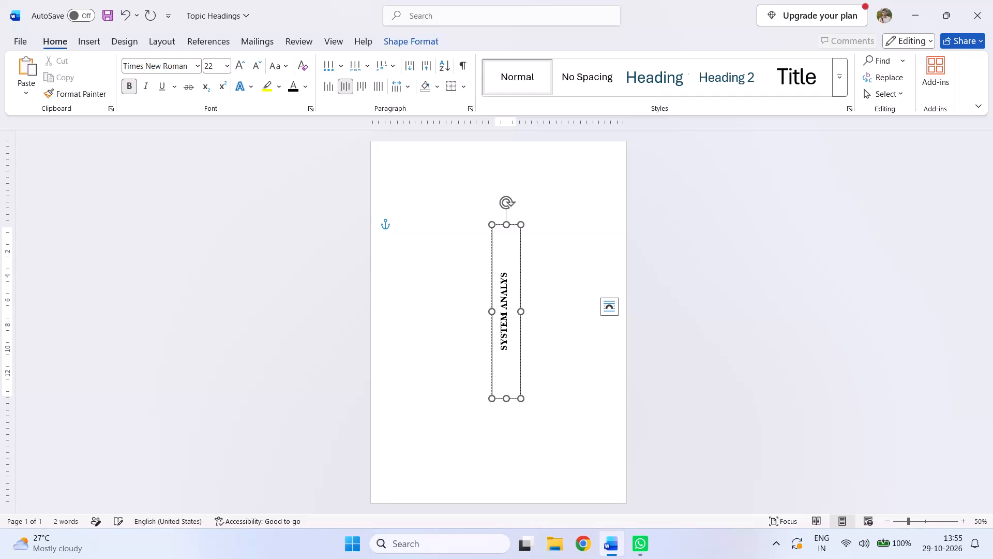
Replace the word after SYSTEM in the bordered title box with DESIGN in capitals, making the title SYSTEM DESIGN.
key("BackSpace")
key("BackSpace")
key("BackSpace")
key("BackSpace")
key("shift+d")
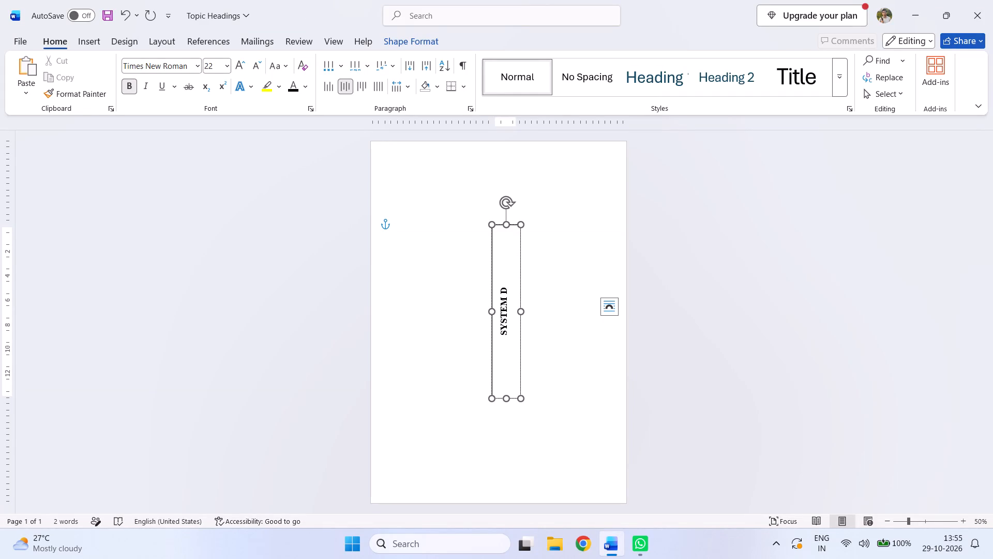
type("ESIGN")
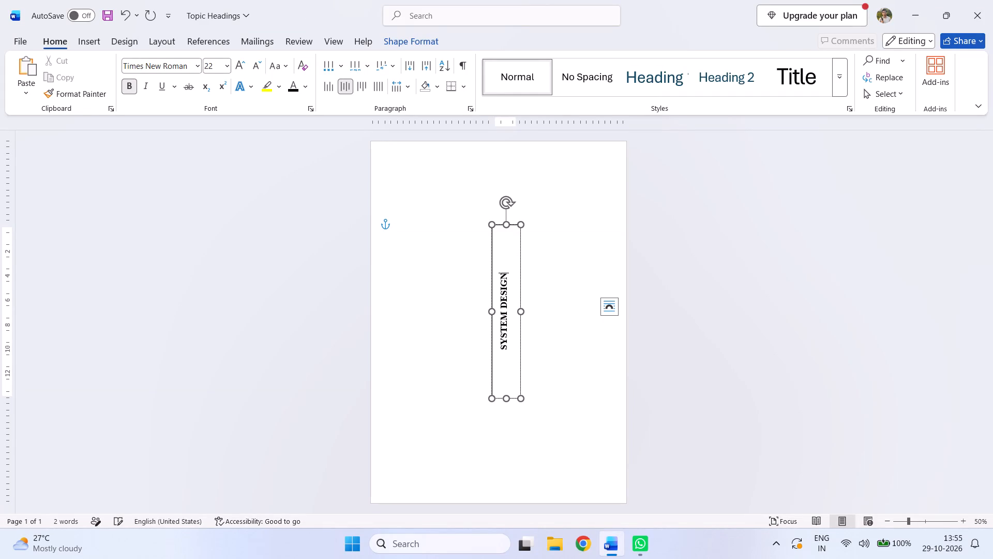
Save the title page as a PDF in New folder on the Desktop, keeping the name Topic Headings, and close the opened PDF.
left_click(18, 46)
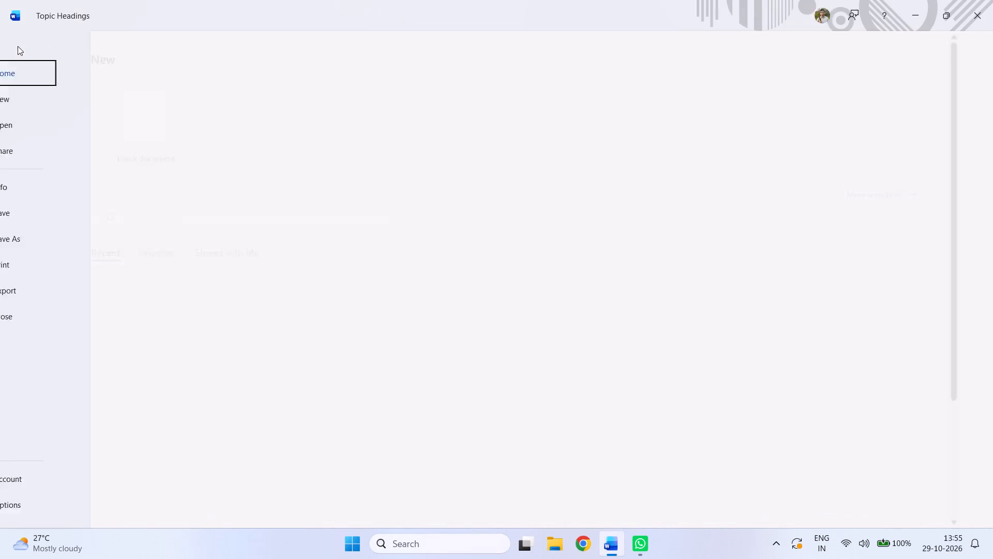
left_click(39, 236)
left_click(165, 345)
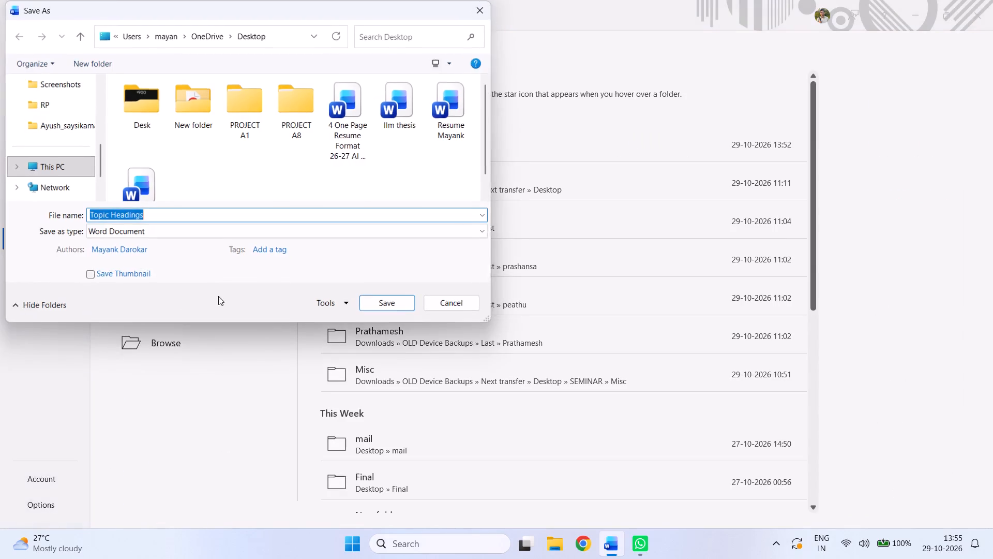
left_click(152, 237)
double_click(183, 106)
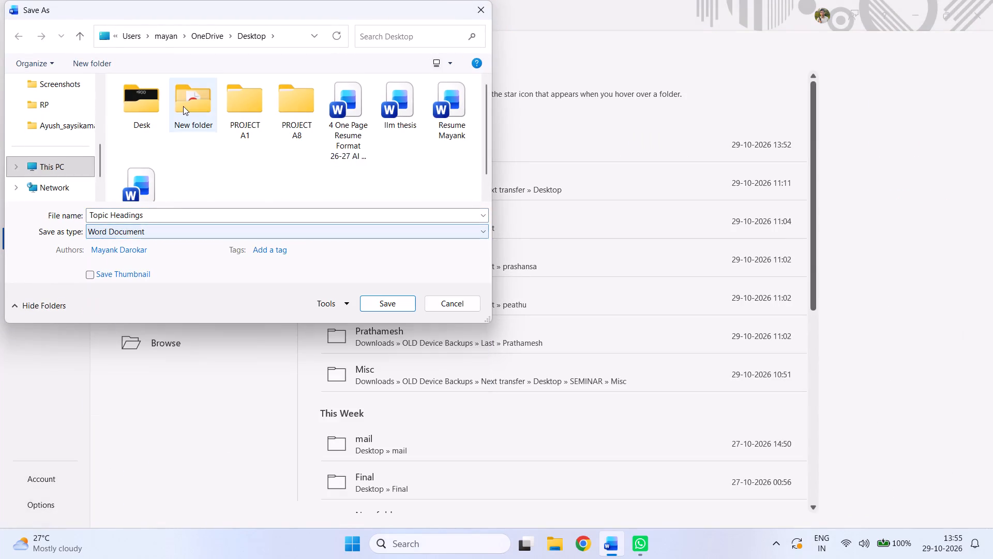
double_click(189, 107)
left_click(149, 239)
left_click(157, 233)
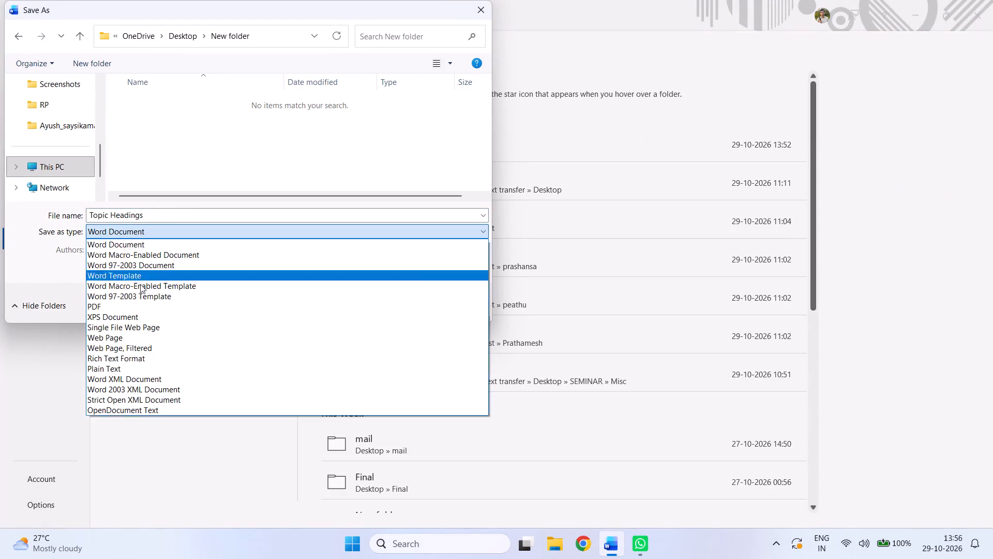
left_click(130, 306)
left_click(371, 334)
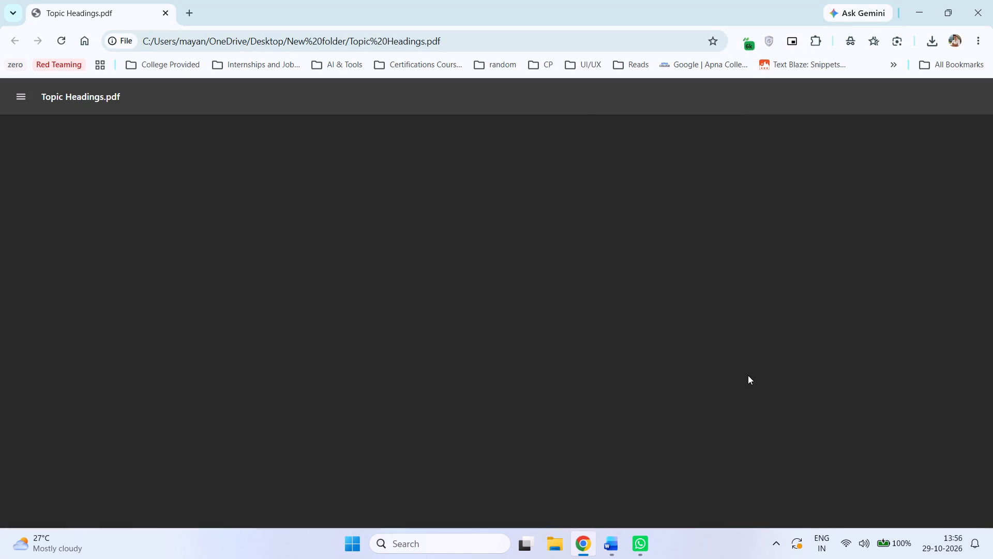
left_click(992, 0)
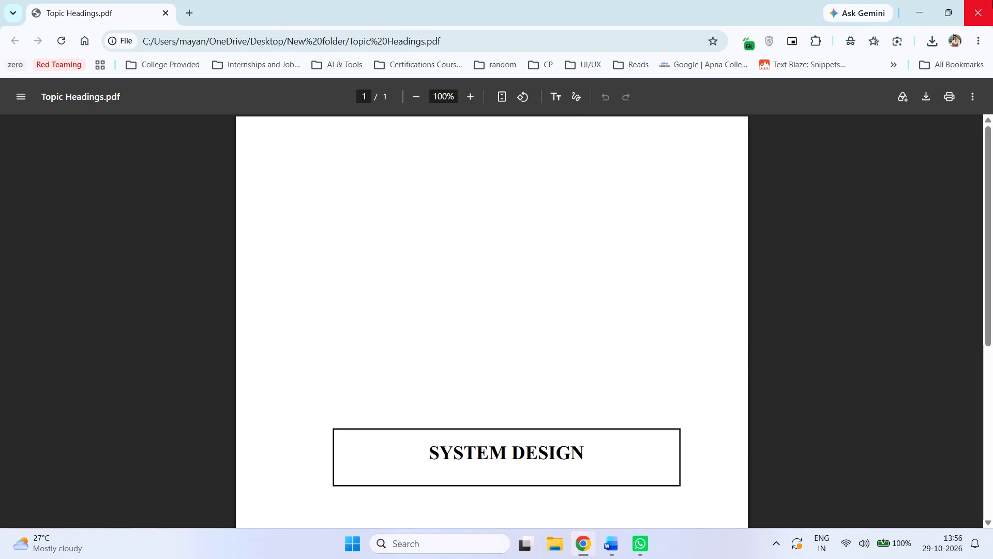
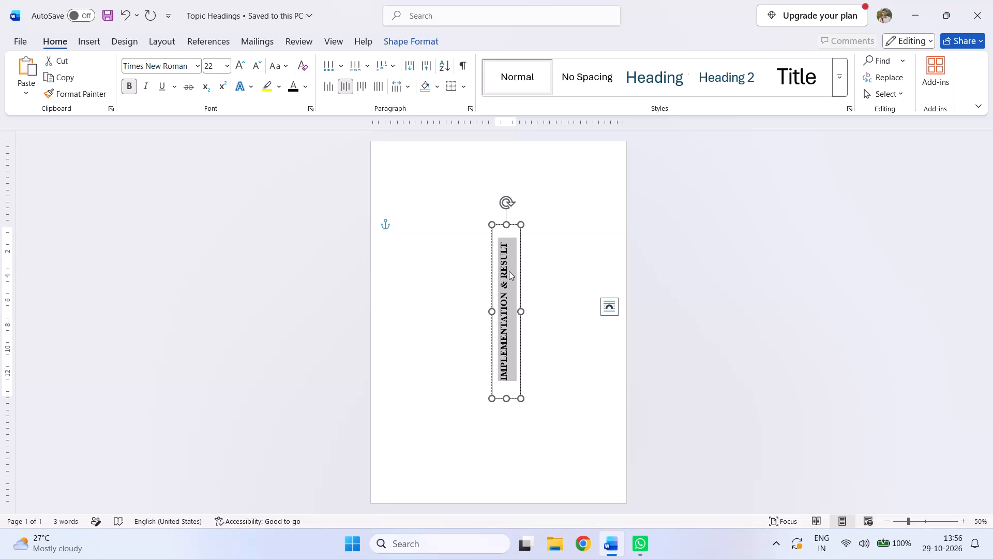
Replace the text in the bordered title box with CONCLUSION & FUTURE SCOPE in capitals.
type("o")
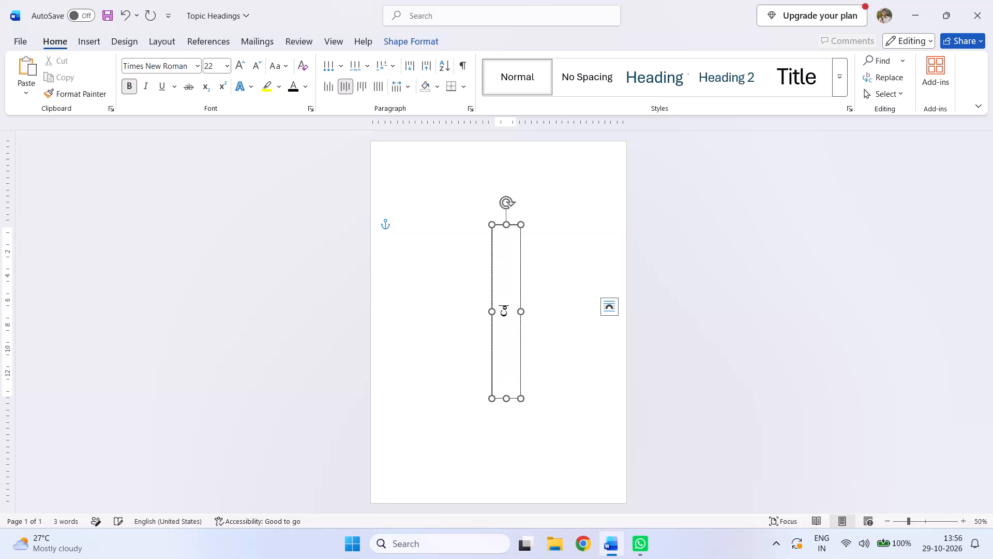
type("nclusi")
key("ctrl+a")
key("BackSpace")
type("CO")
key("shift+n")
type("CLUSION AND")
key("shift+BackSpace")
key("shift+BackSpace")
key("shift+BackSpace")
type("& FUTURE SCOPE")
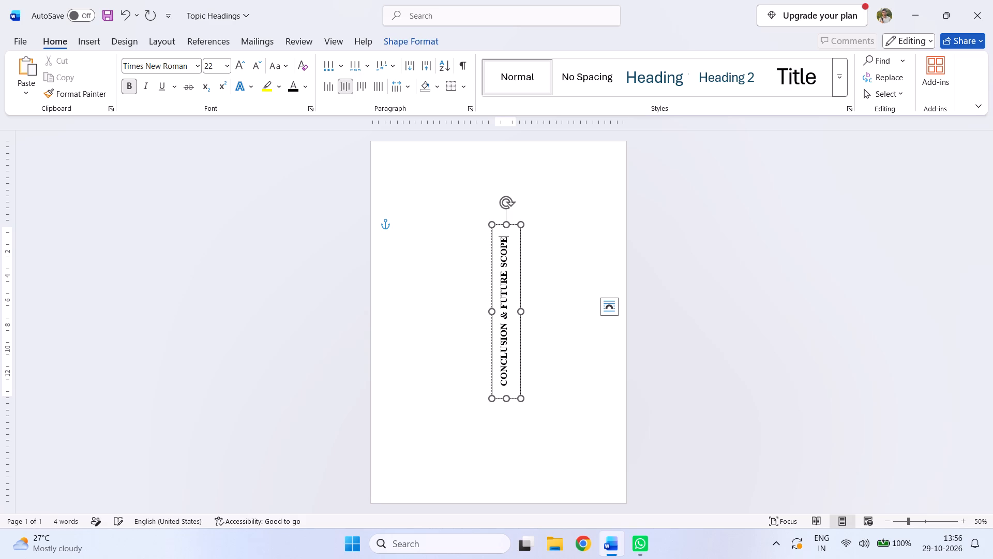
left_click_drag(764, 308, 769, 309)
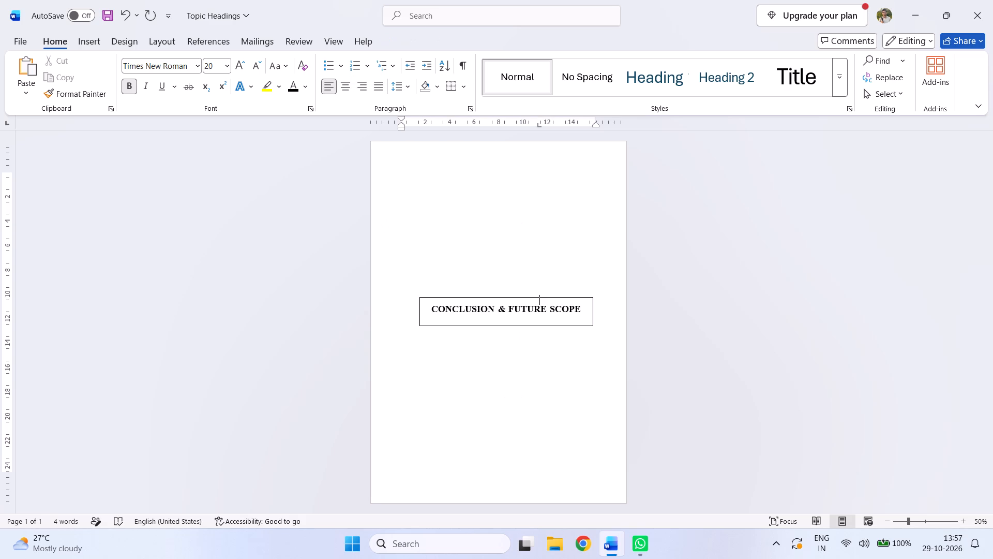
Save the title page as a PDF named Conclusion And Future Scope in New folder on the Desktop, and close the opened PDF.
left_click(18, 44)
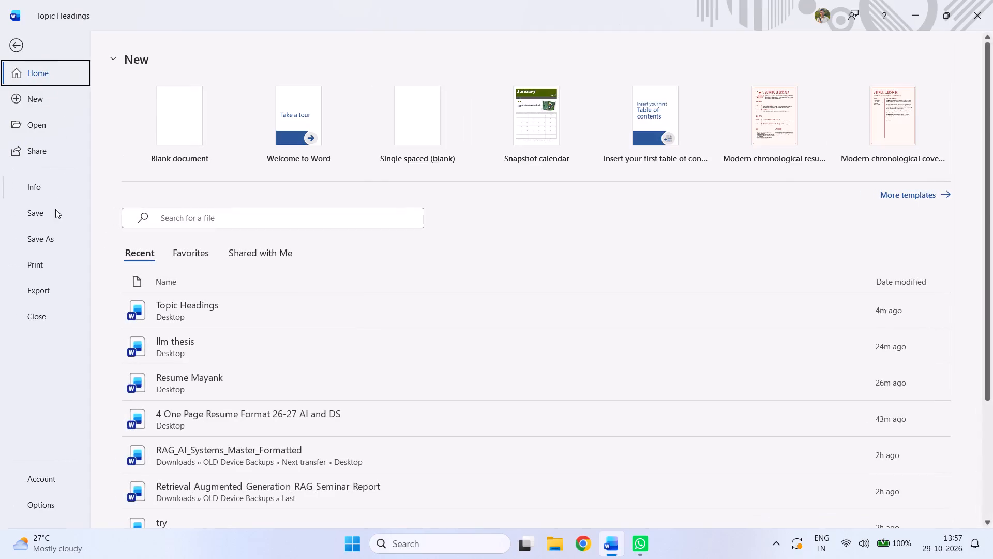
left_click(50, 231)
left_click(184, 334)
left_click(184, 228)
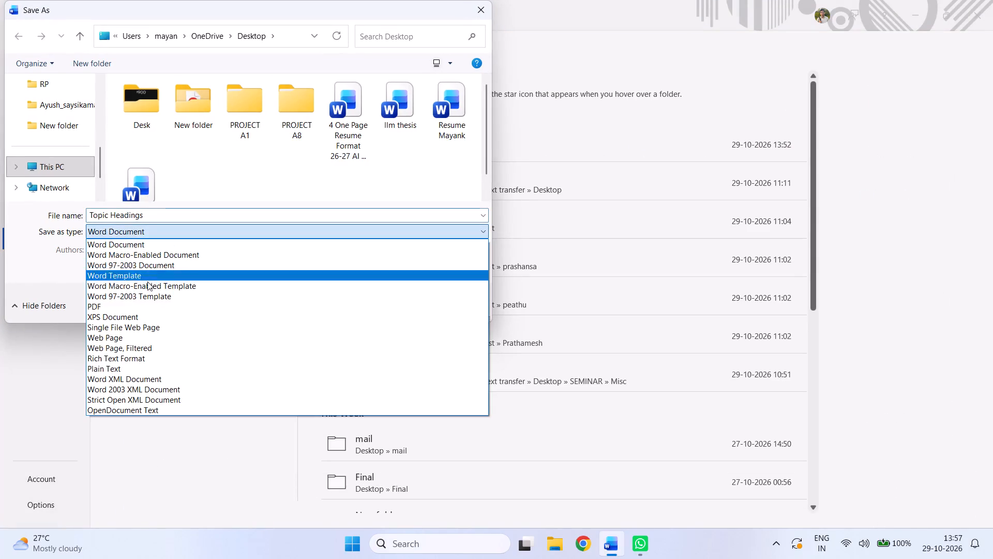
left_click(138, 307)
double_click(210, 113)
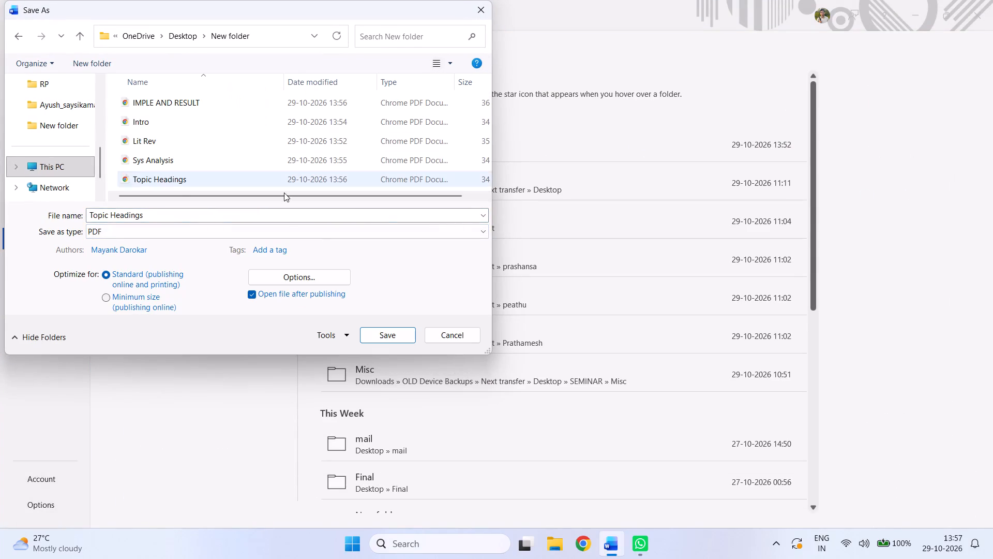
left_click(374, 335)
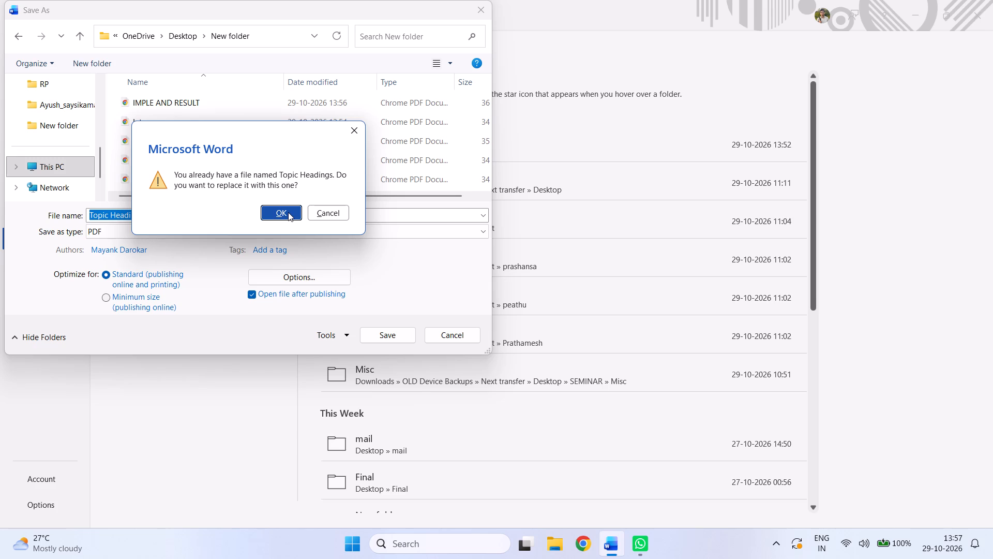
left_click(351, 131)
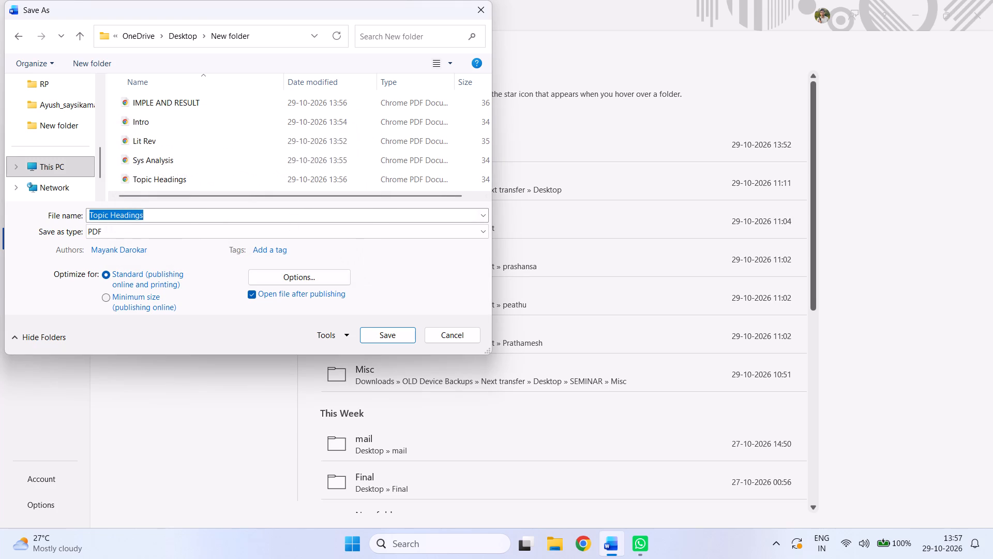
type("Co")
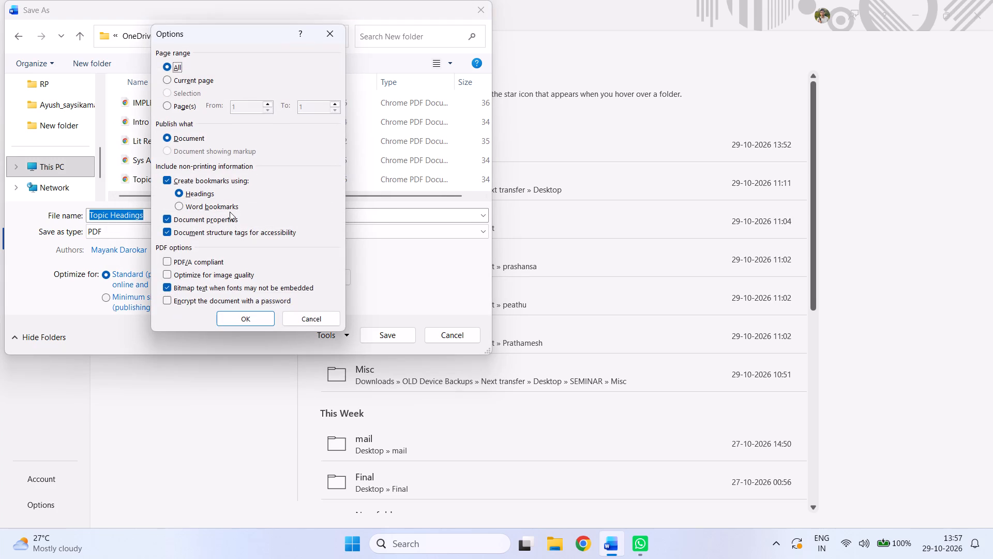
key("Escape")
key("shift+c")
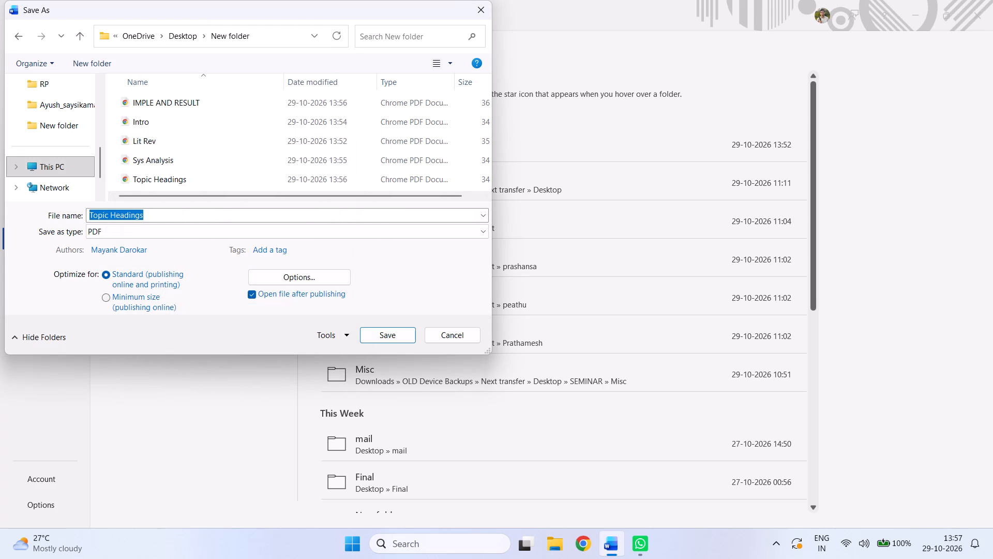
left_click(205, 215)
key("BackSpace")
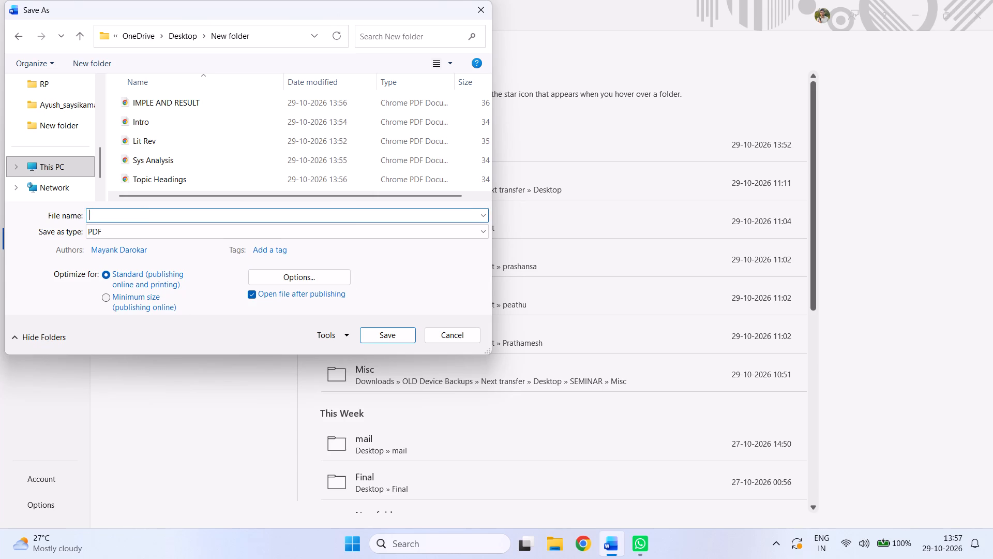
type("Conclusion And Fur")
key("BackSpace")
type("ture Scope")
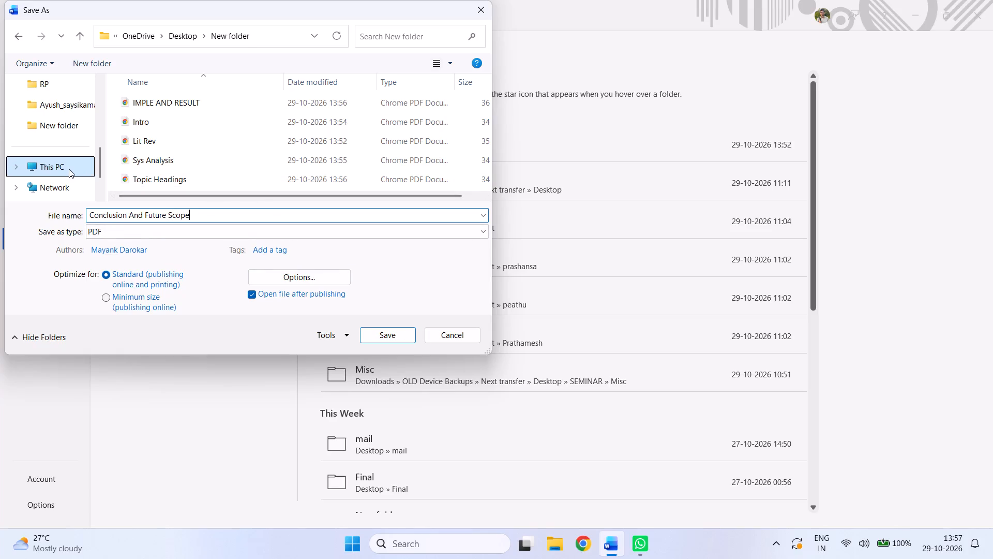
left_click(395, 334)
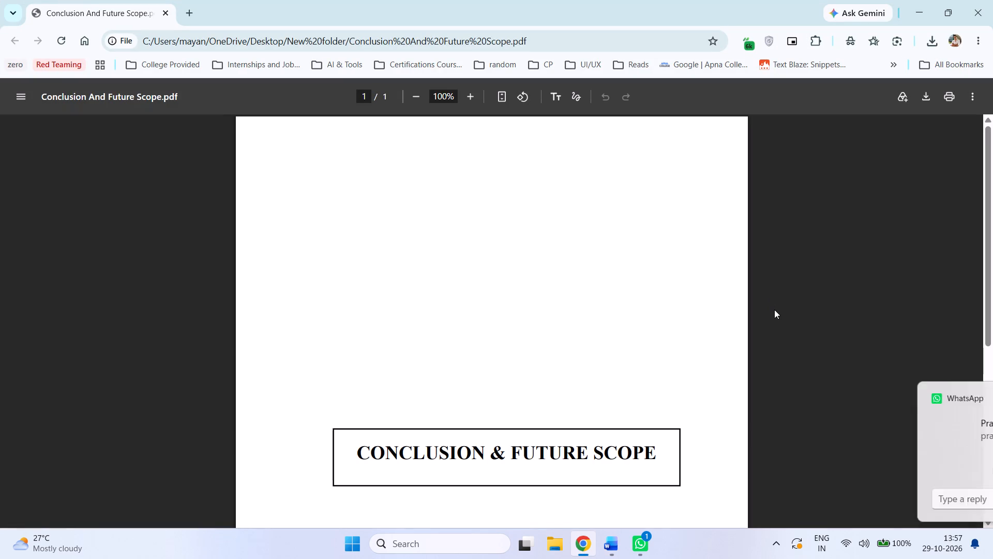
scroll(741, 297, "down", 6)
left_click(992, 0)
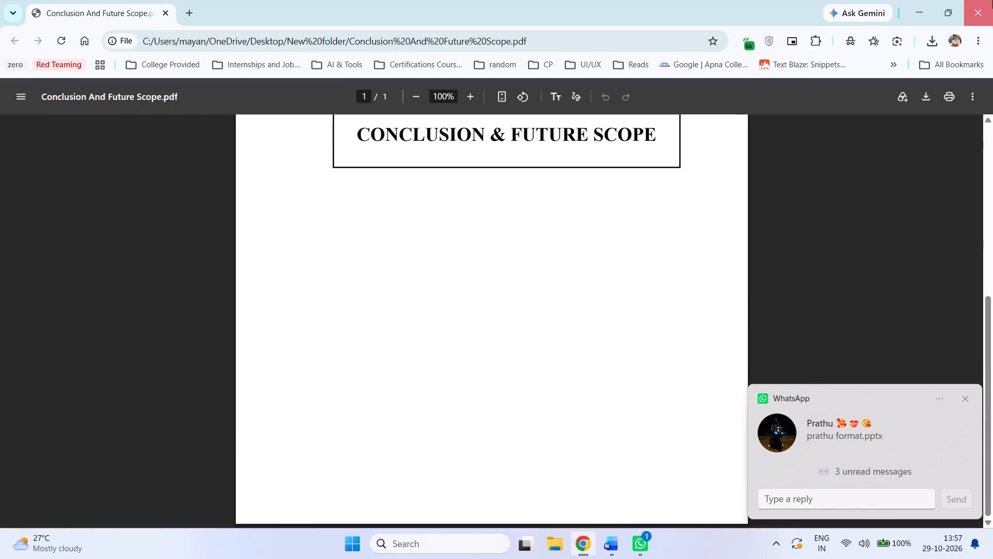
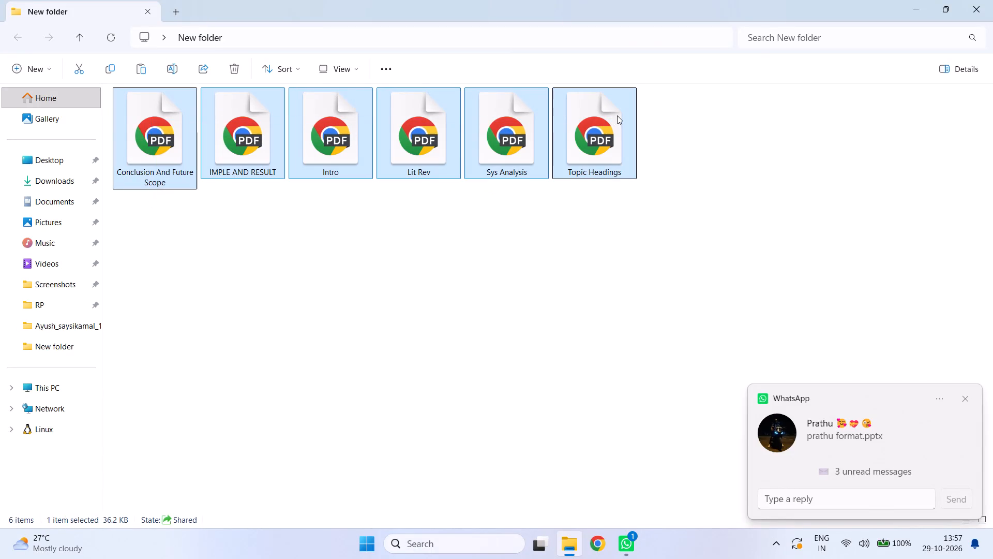
Open all six title page PDFs from New folder in Chrome, check their headings, and close the browser window.
key("Return")
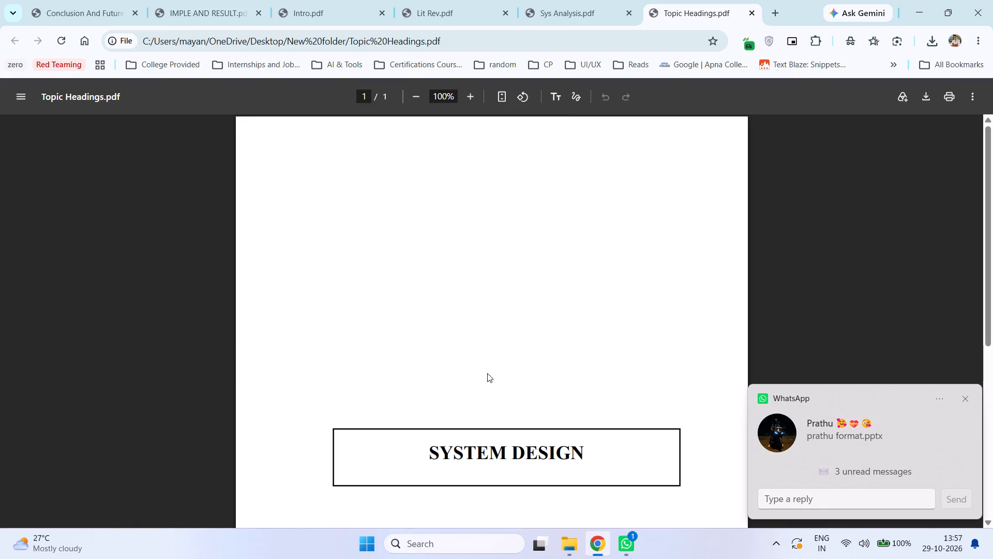
left_click(217, 0)
left_click(362, 0)
left_click(452, 0)
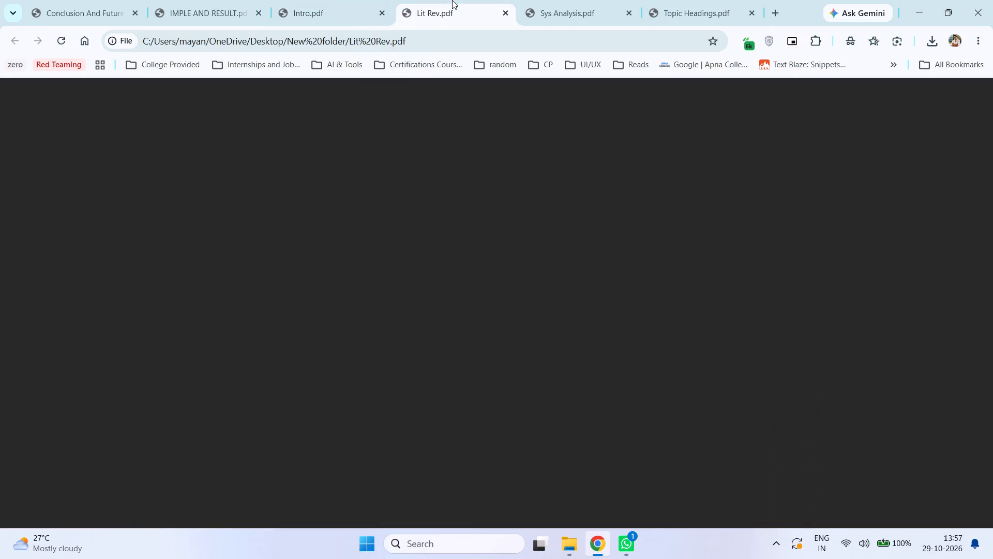
left_click(613, 0)
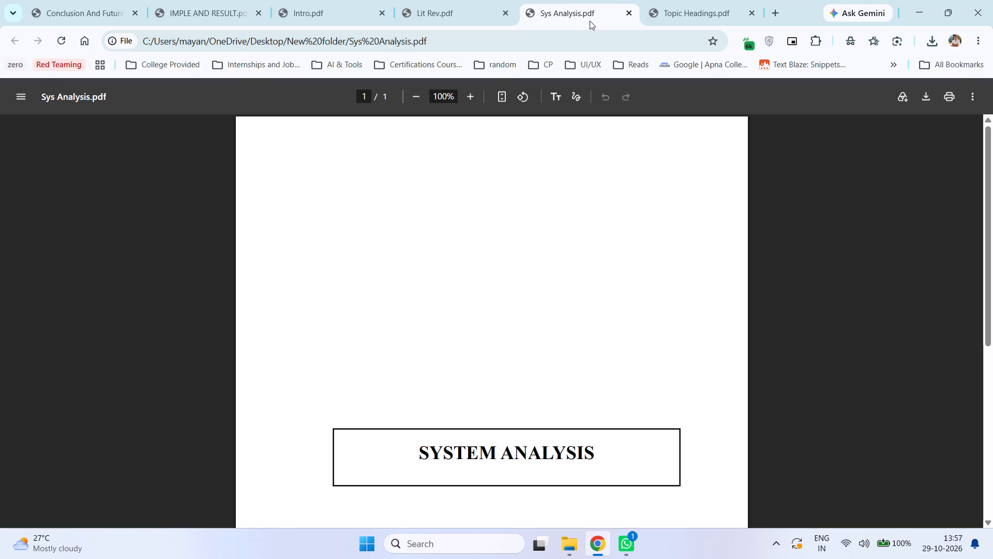
left_click(992, 0)
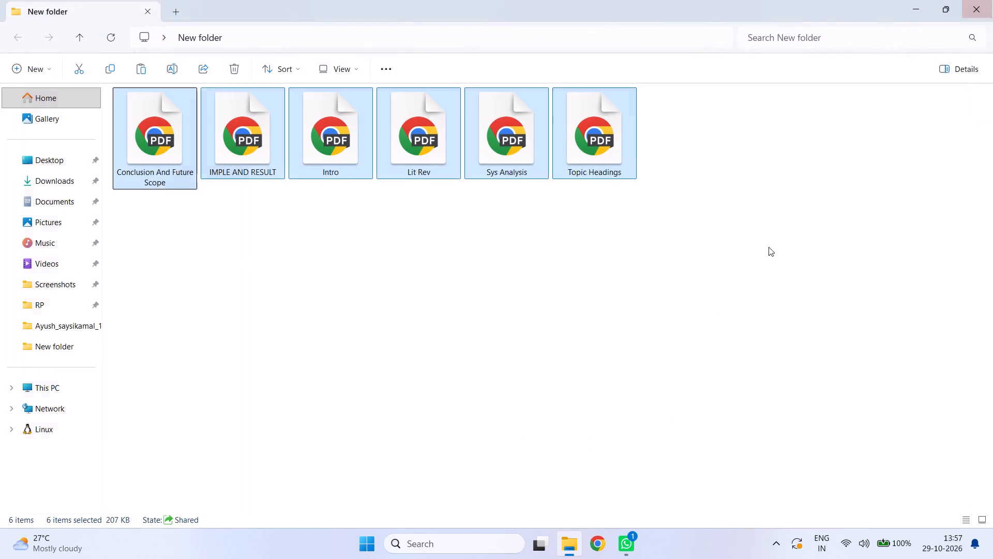
left_click(587, 289)
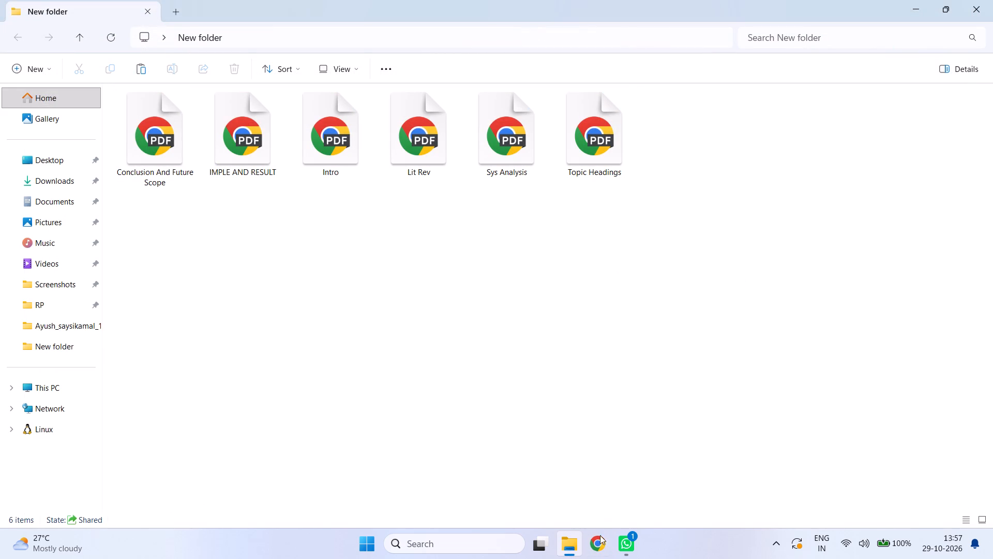